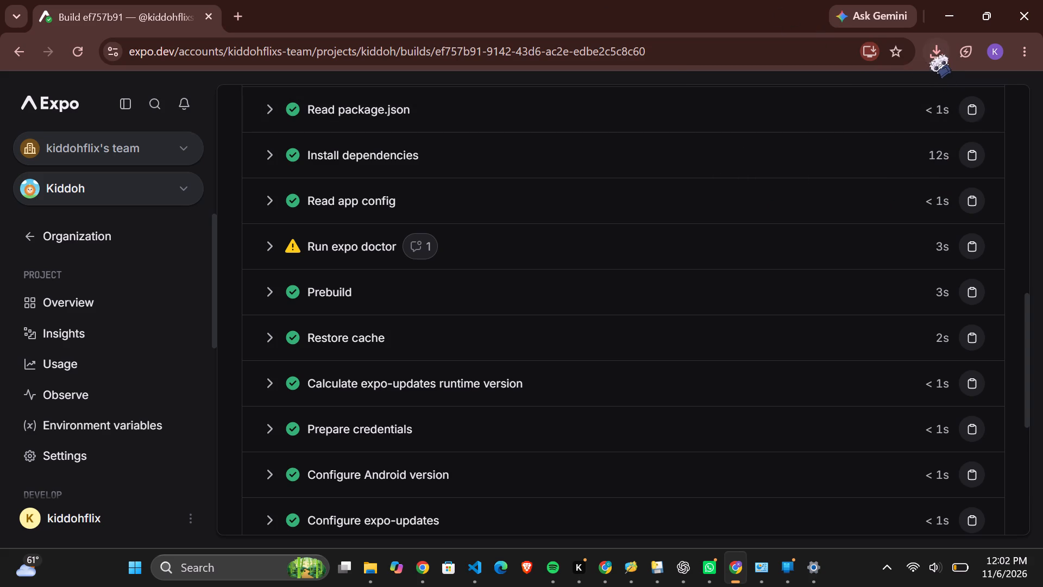
left_click(933, 57)
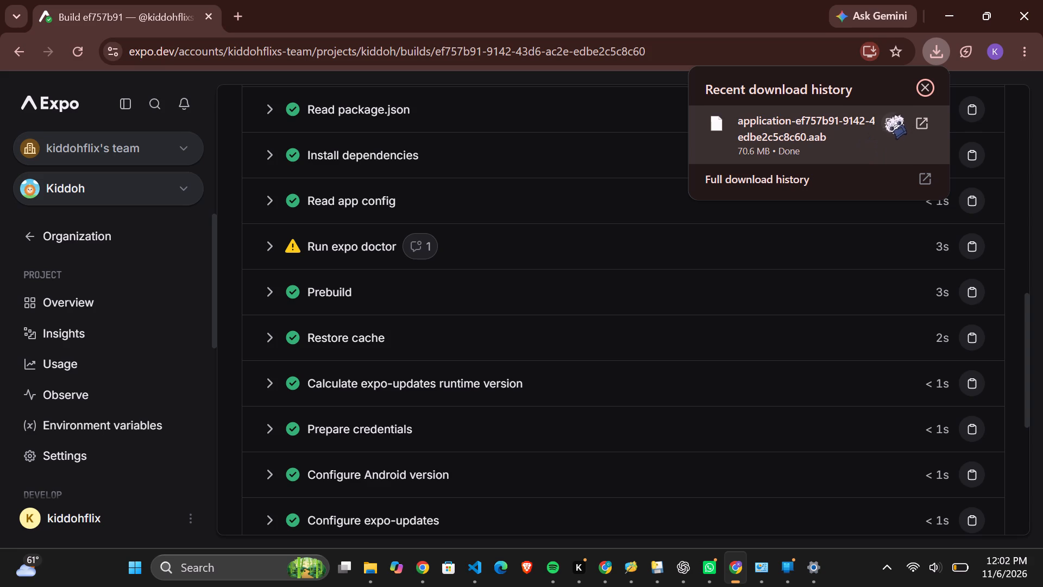
left_click(889, 120)
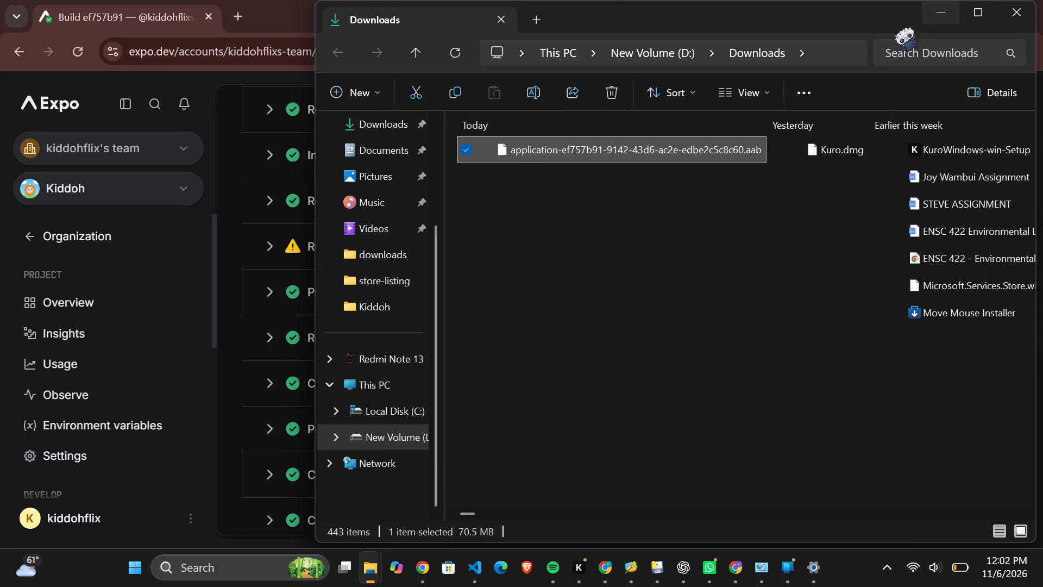
scroll(753, 244, "left", 2)
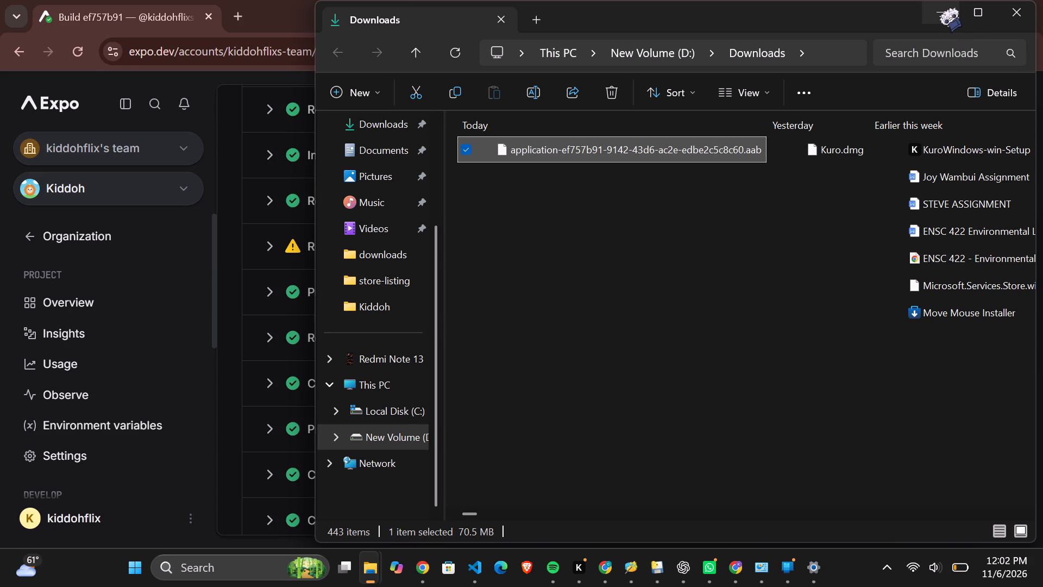
left_click(942, 11)
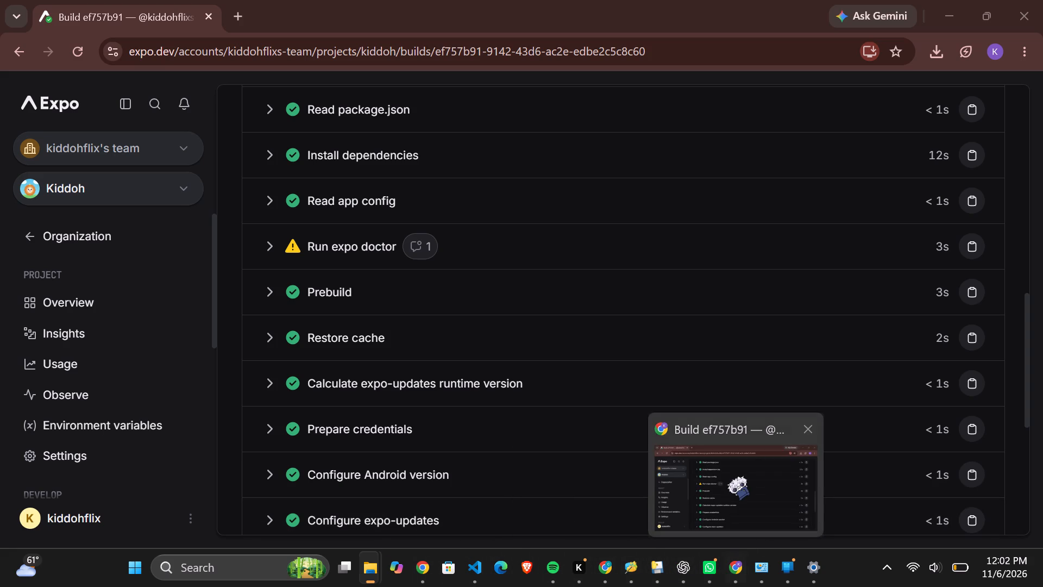
Return to the browser and open the Google Play Console home page in a new tab.
left_click(732, 479)
scroll(438, 386, "down", 4)
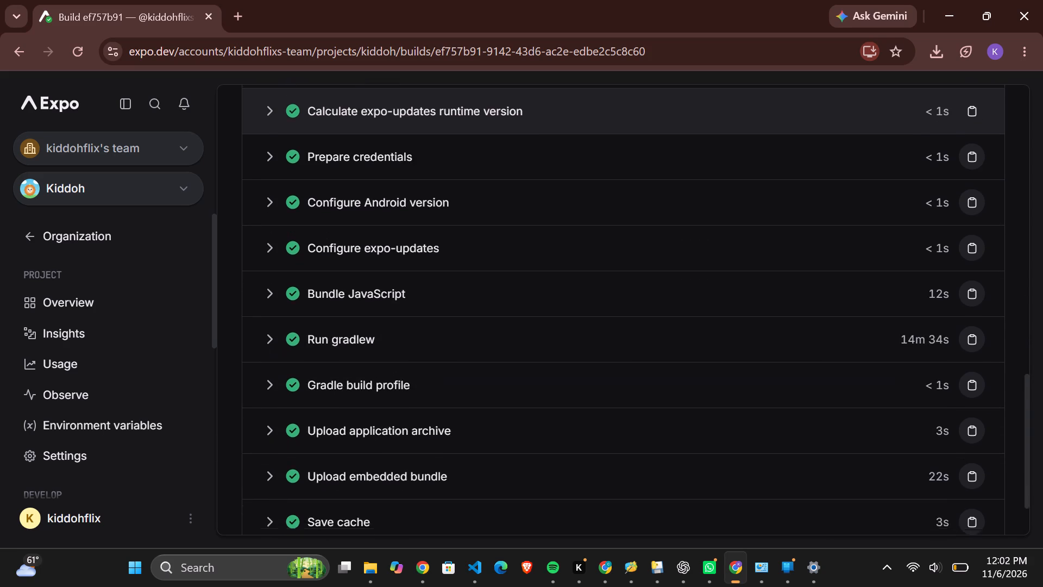
scroll(438, 386, "down", 4)
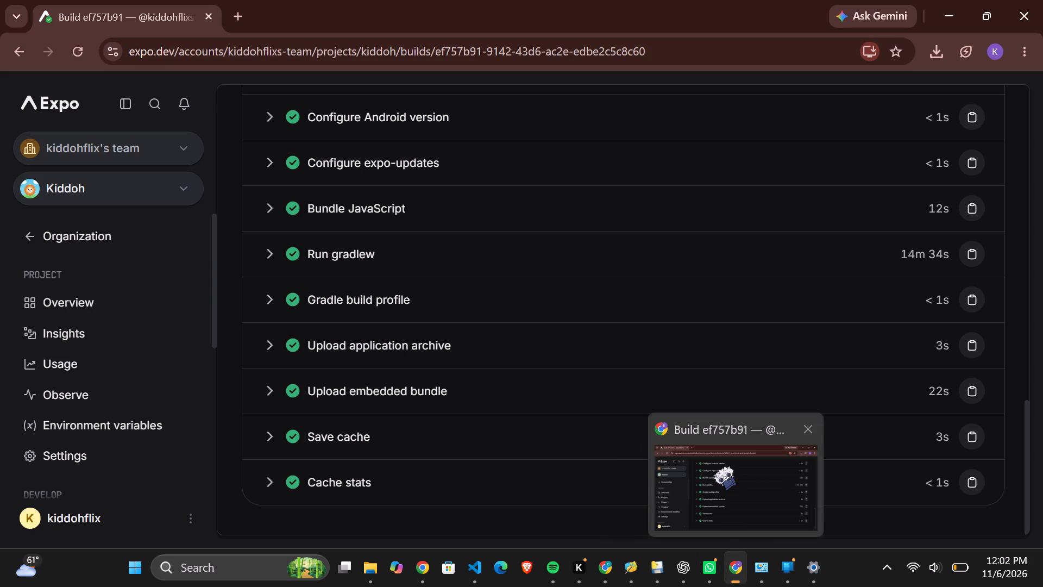
left_click(717, 463)
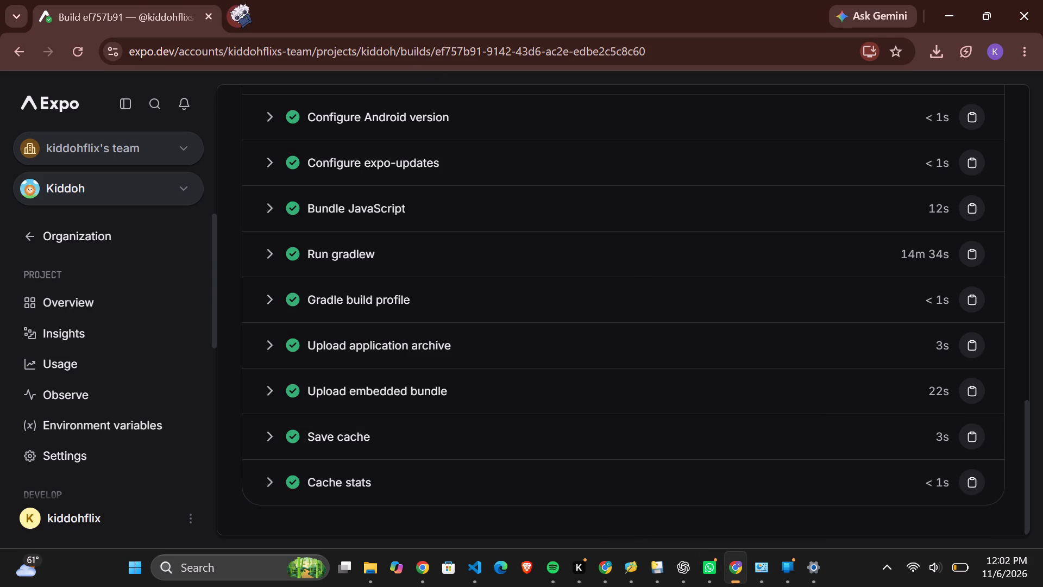
left_click(234, 7)
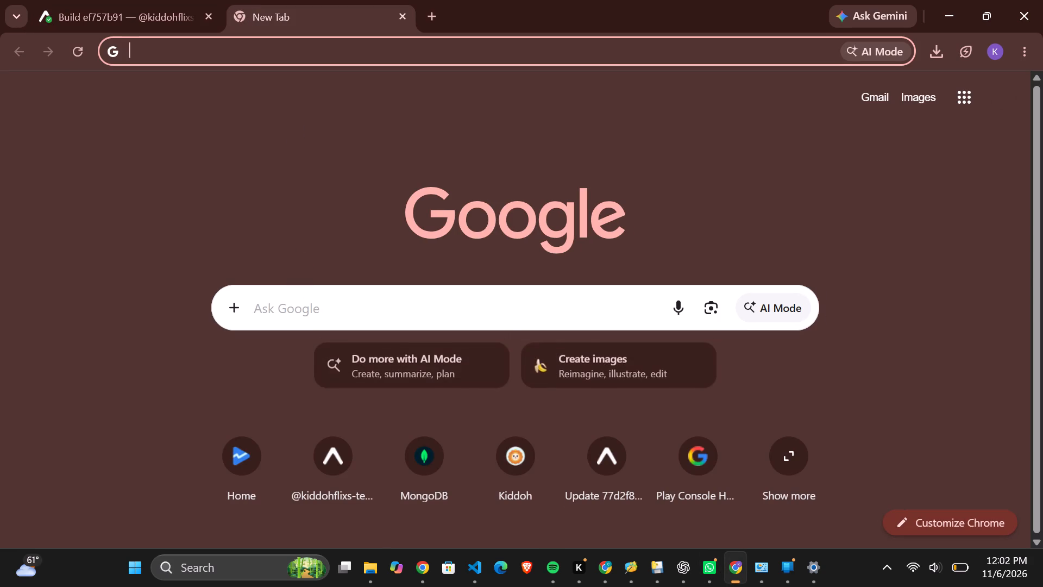
left_click(246, 444)
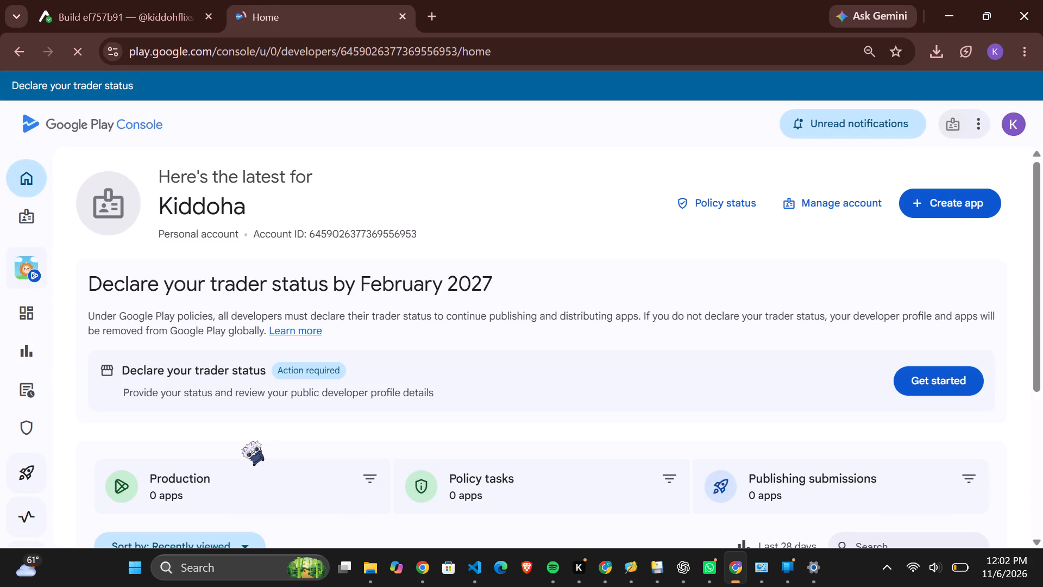
Open the Test and release section for the Kiddoh app.
scroll(480, 320, "down", 2)
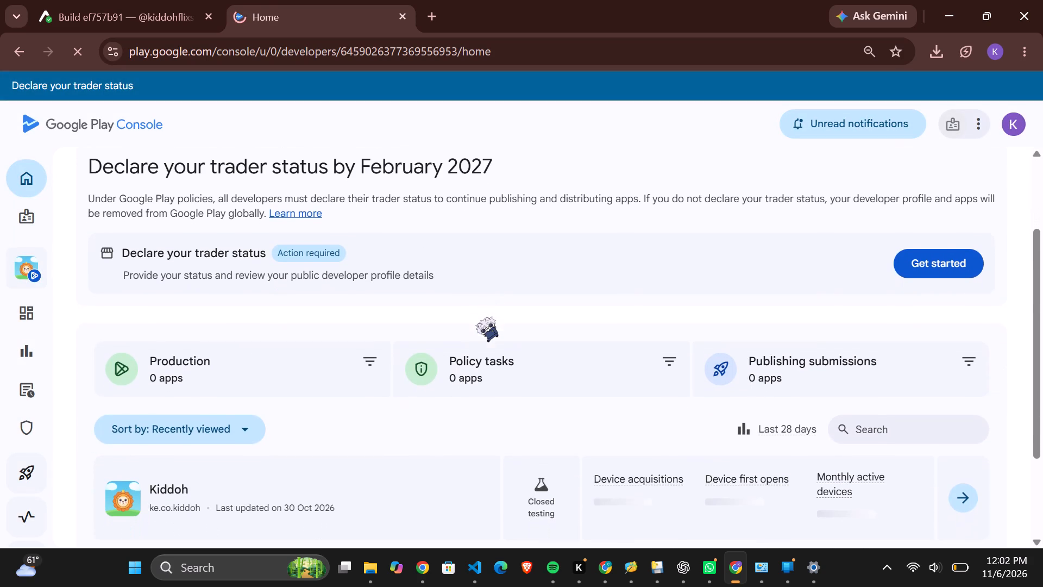
scroll(480, 320, "down", 1)
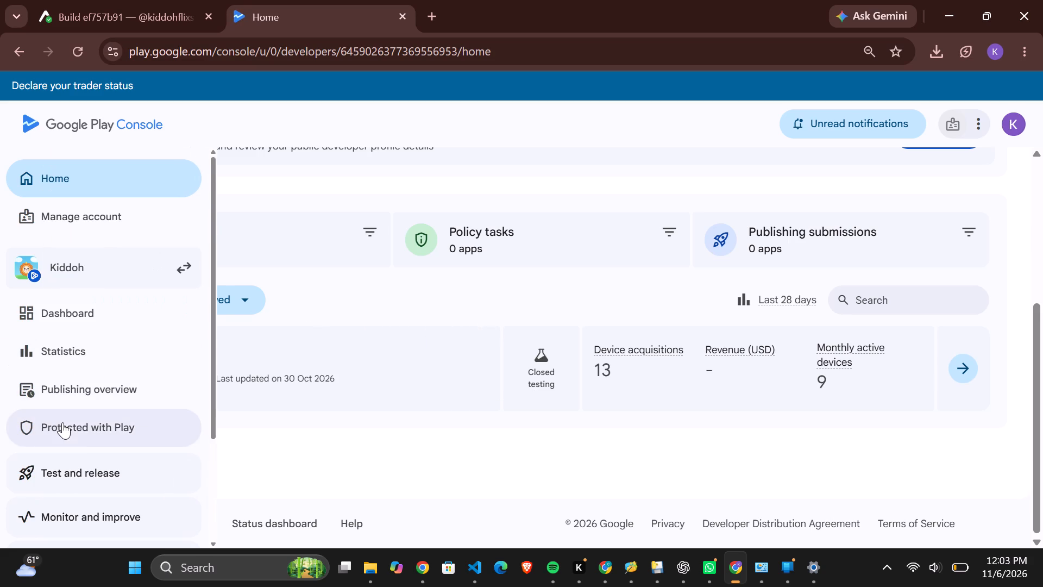
scroll(88, 469, "down", 2)
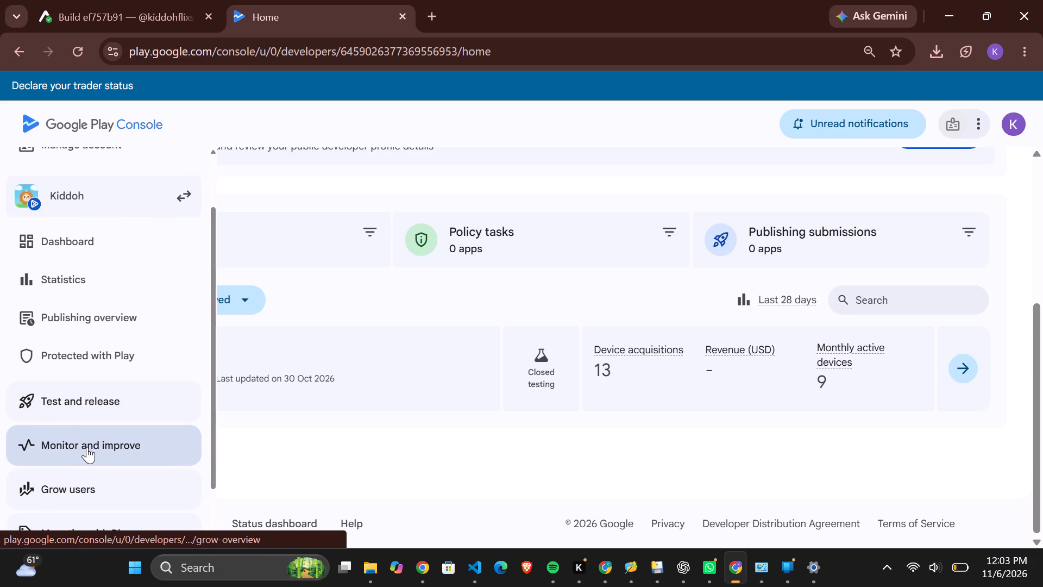
scroll(149, 460, "down", 1)
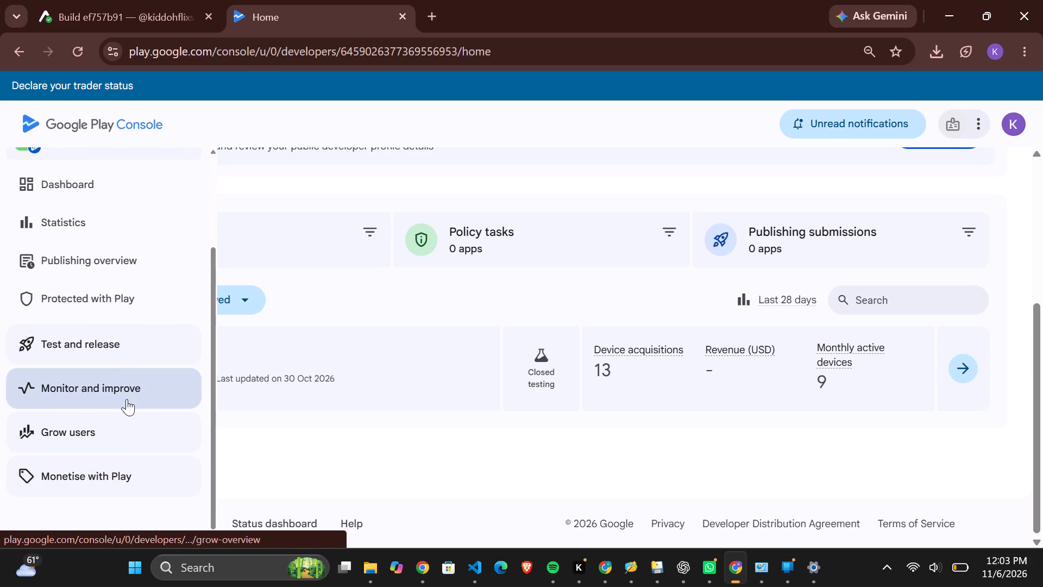
left_click(119, 350)
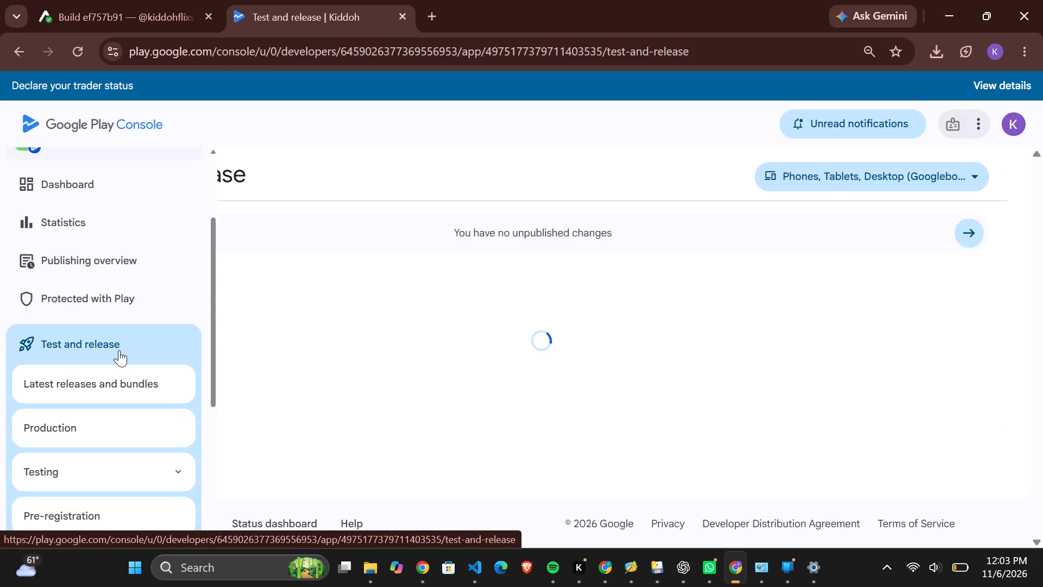
Open the Closed testing - Alpha track for management and look over its releases.
scroll(363, 366, "down", 3)
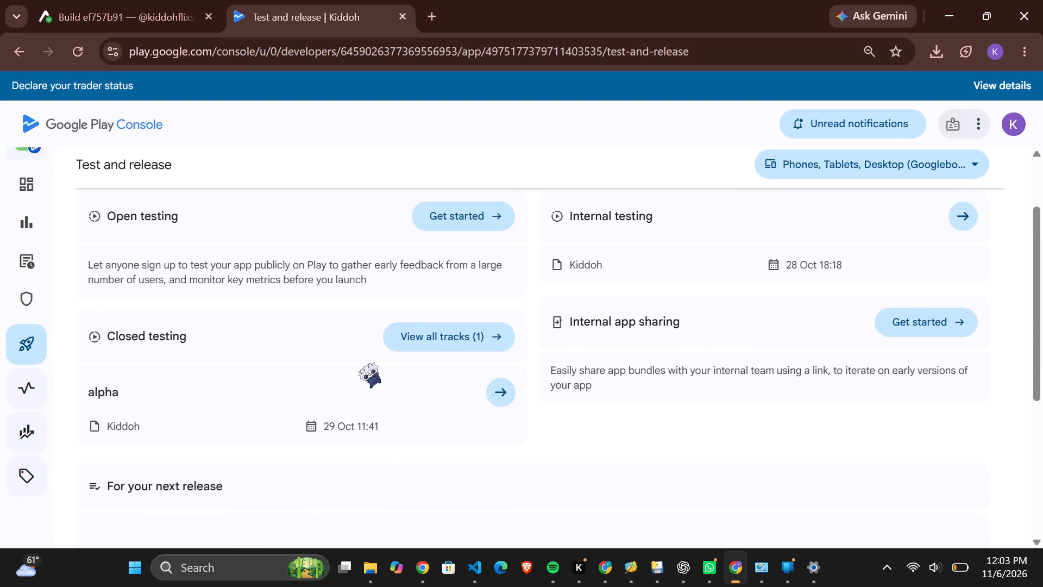
scroll(363, 366, "down", 2)
scroll(363, 366, "up", 2)
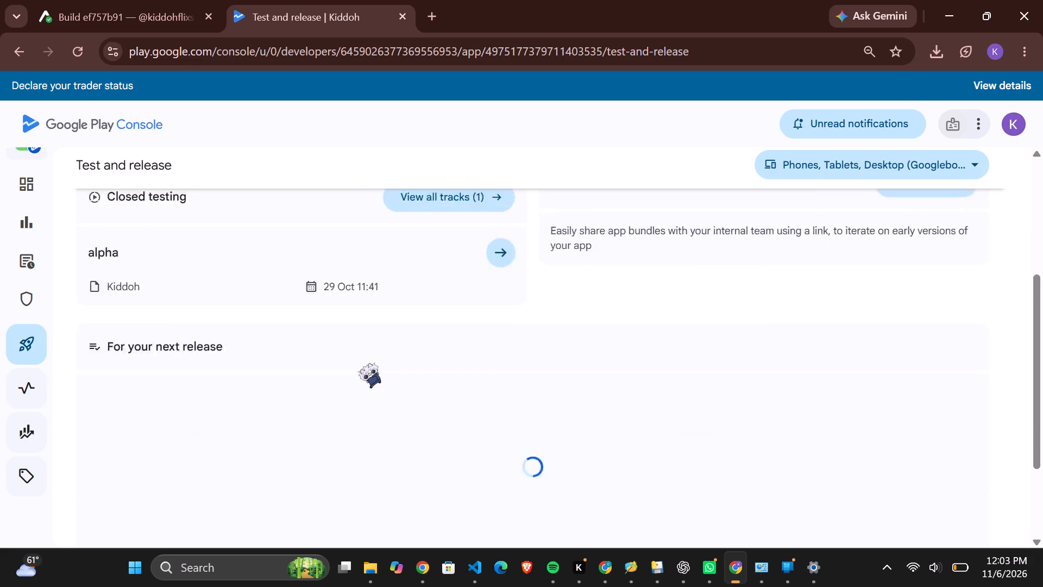
scroll(363, 366, "up", 4)
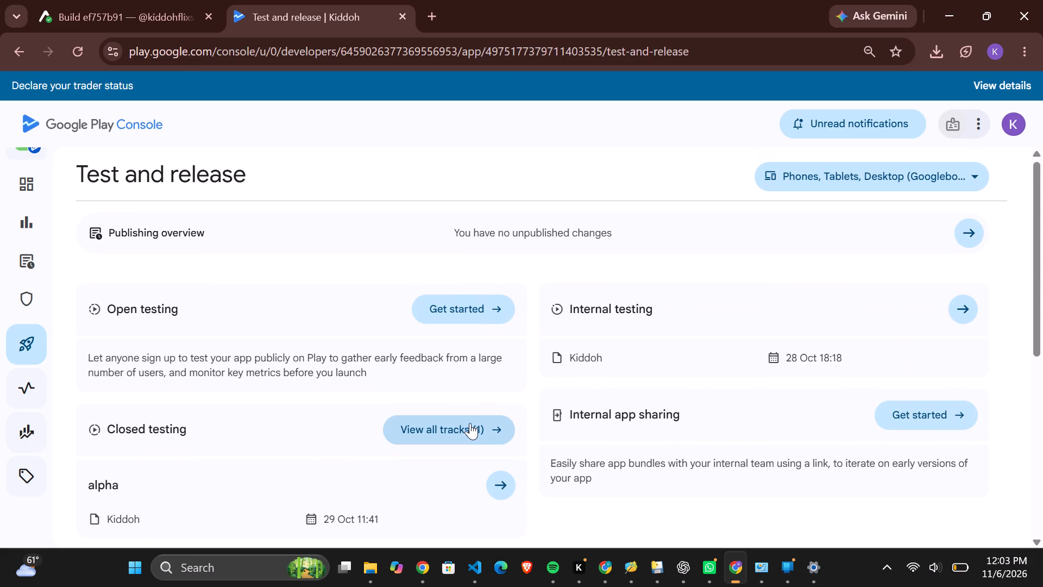
left_click(470, 430)
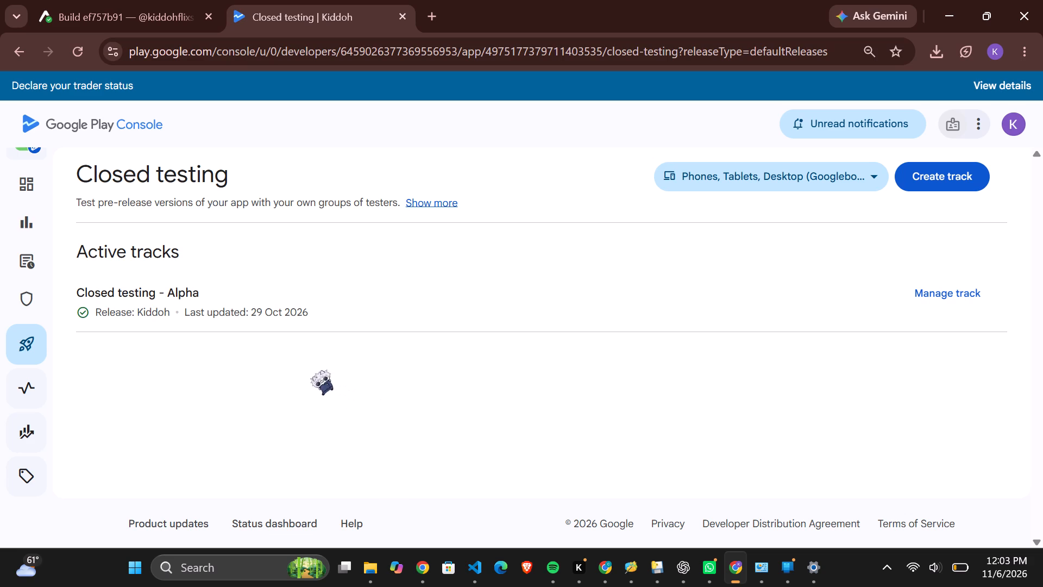
left_click(947, 286)
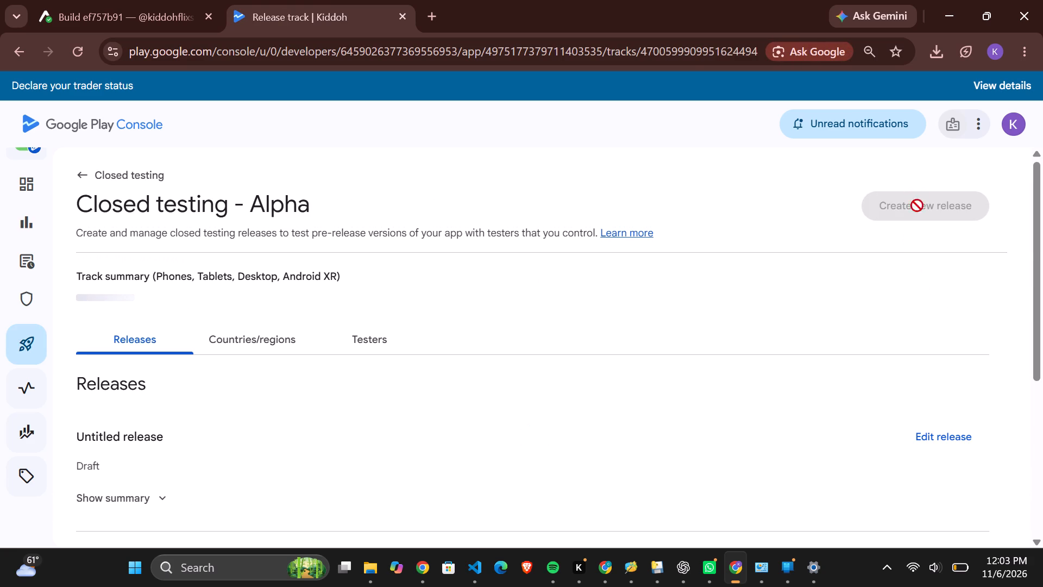
scroll(735, 315, "down", 4)
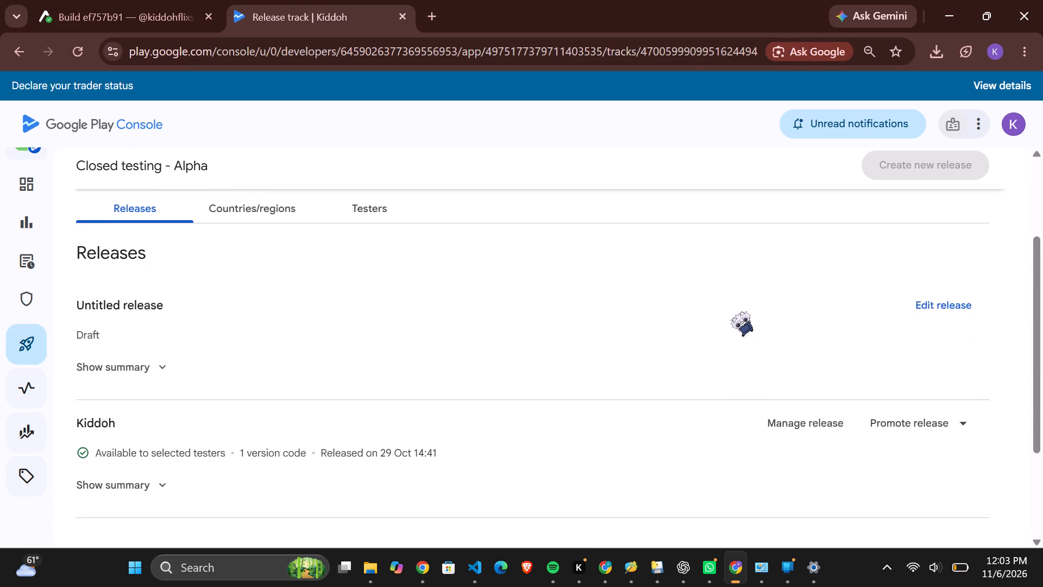
scroll(735, 315, "up", 1)
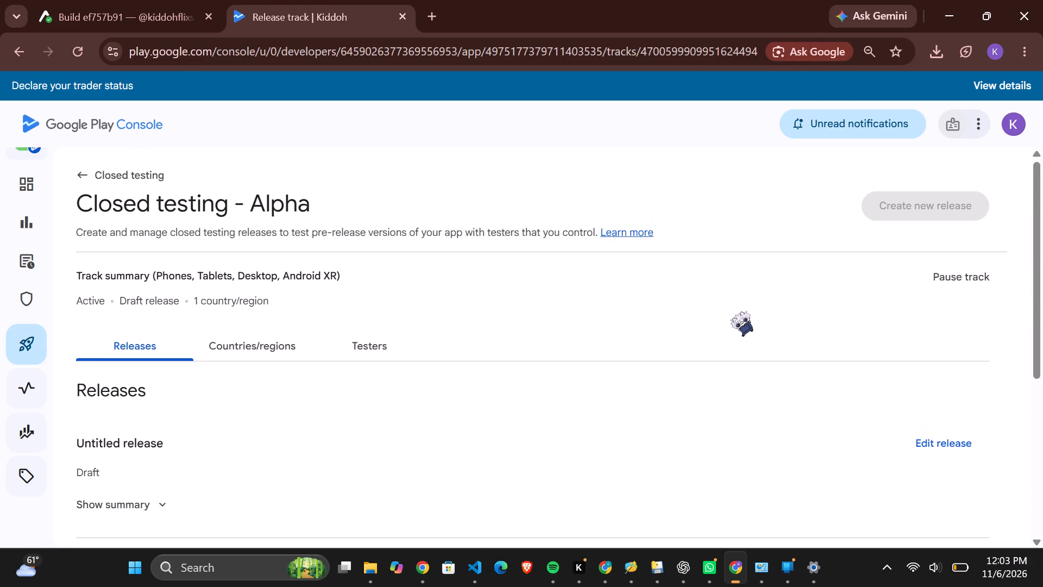
scroll(735, 315, "up", 2)
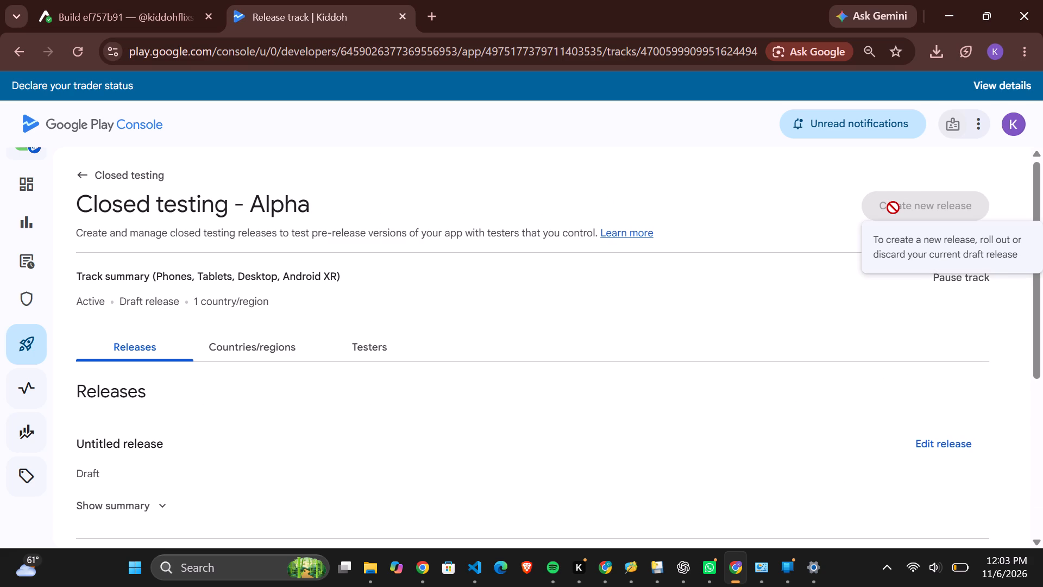
Open the untitled draft release on the Closed testing - Alpha track for editing.
left_click(893, 208)
scroll(788, 370, "down", 1)
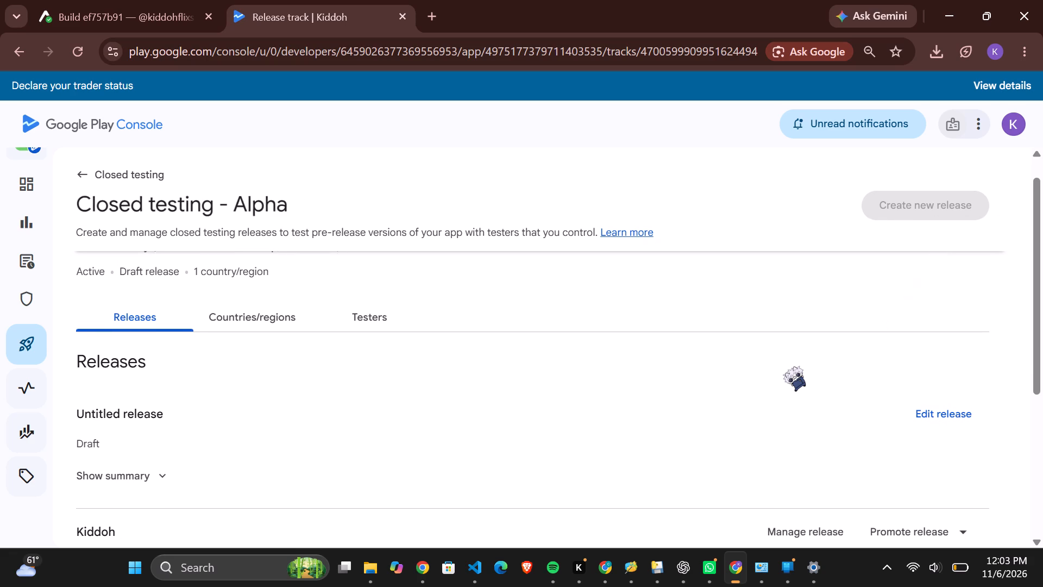
scroll(788, 370, "down", 1)
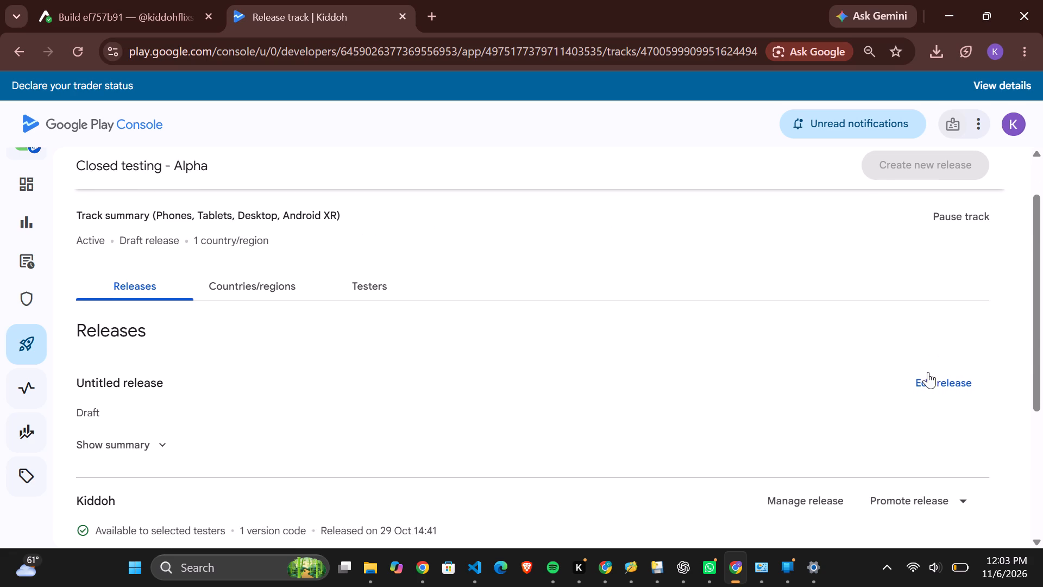
left_click(931, 379)
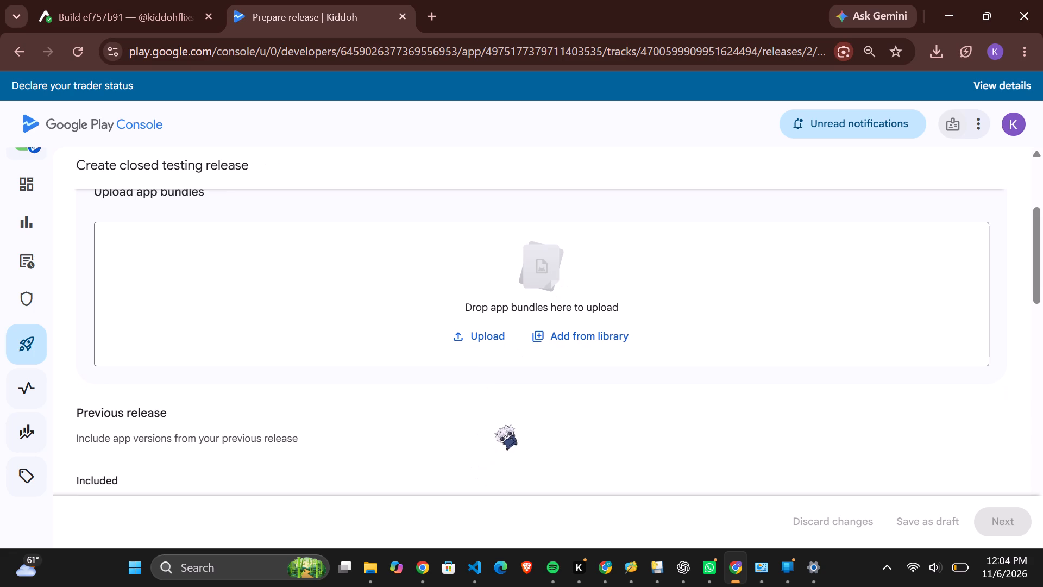
scroll(499, 428, "down", 5)
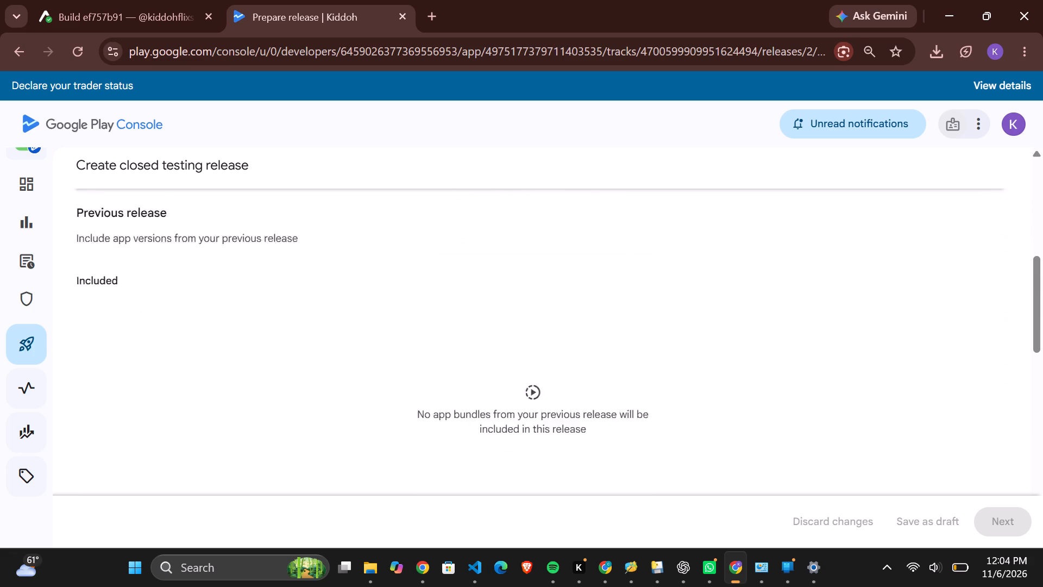
scroll(499, 428, "down", 2)
scroll(499, 428, "up", 2)
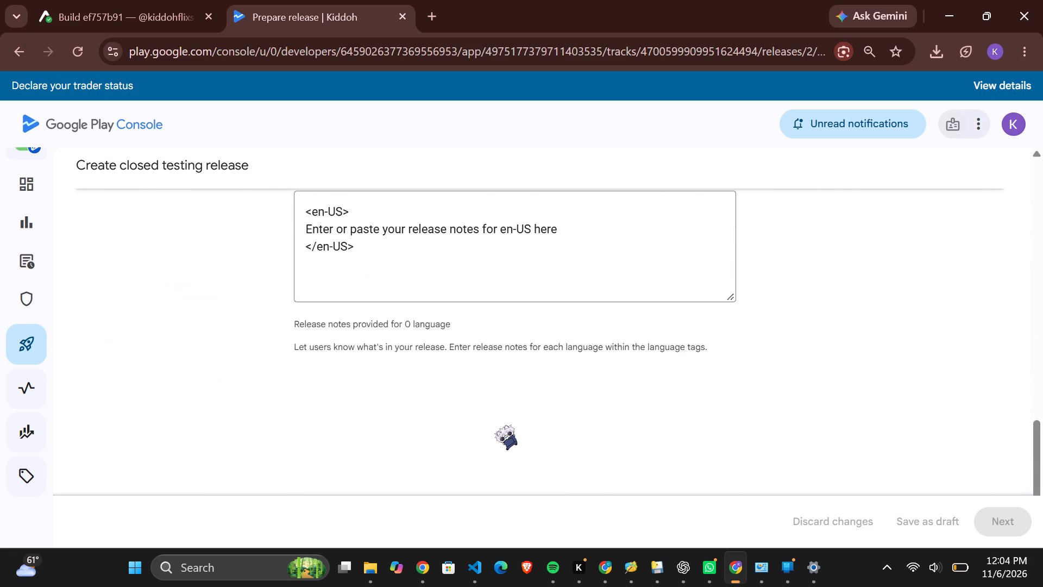
scroll(499, 428, "up", 4)
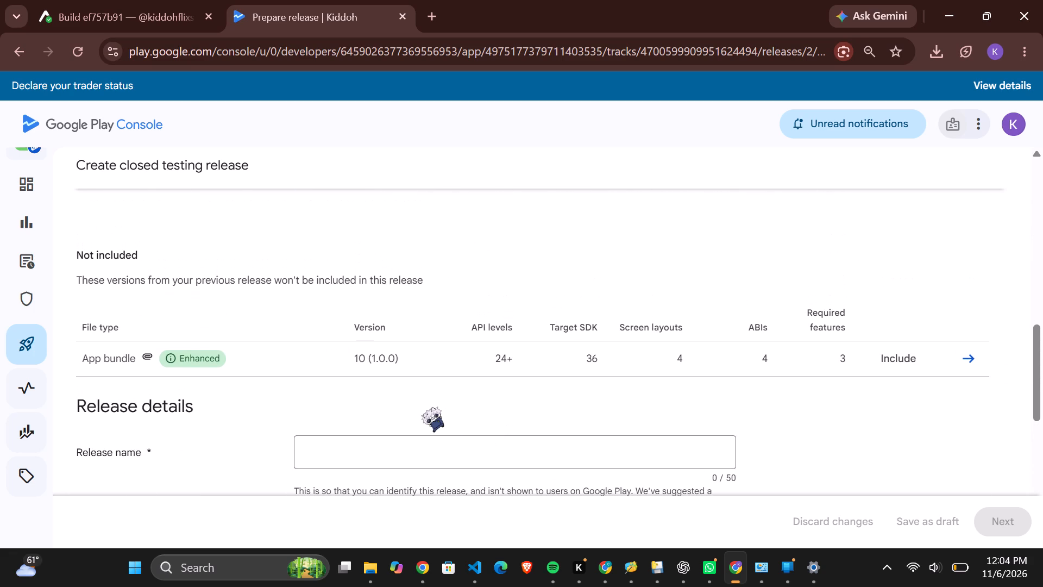
scroll(391, 407, "up", 1)
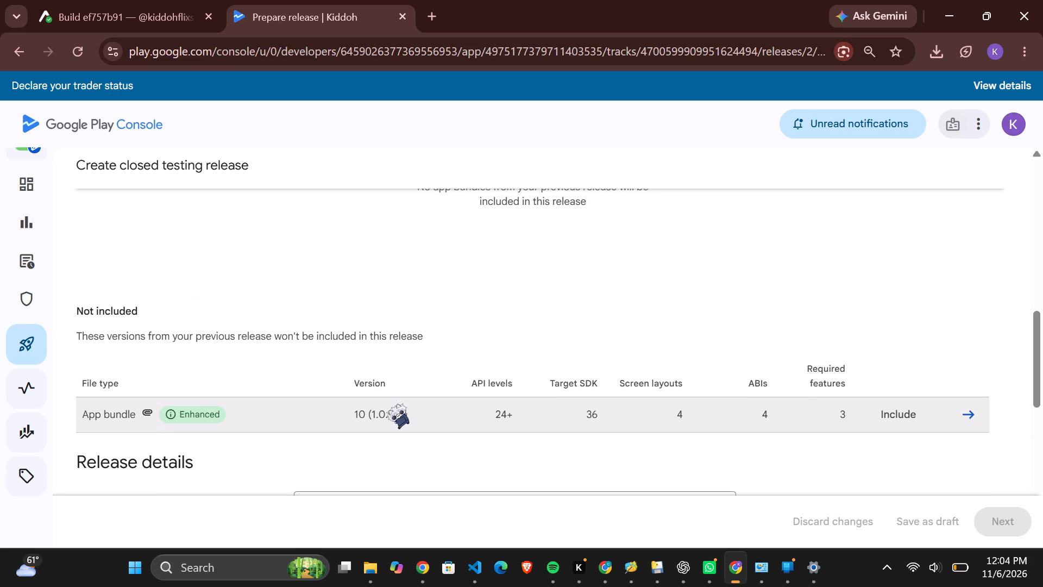
scroll(391, 407, "up", 1)
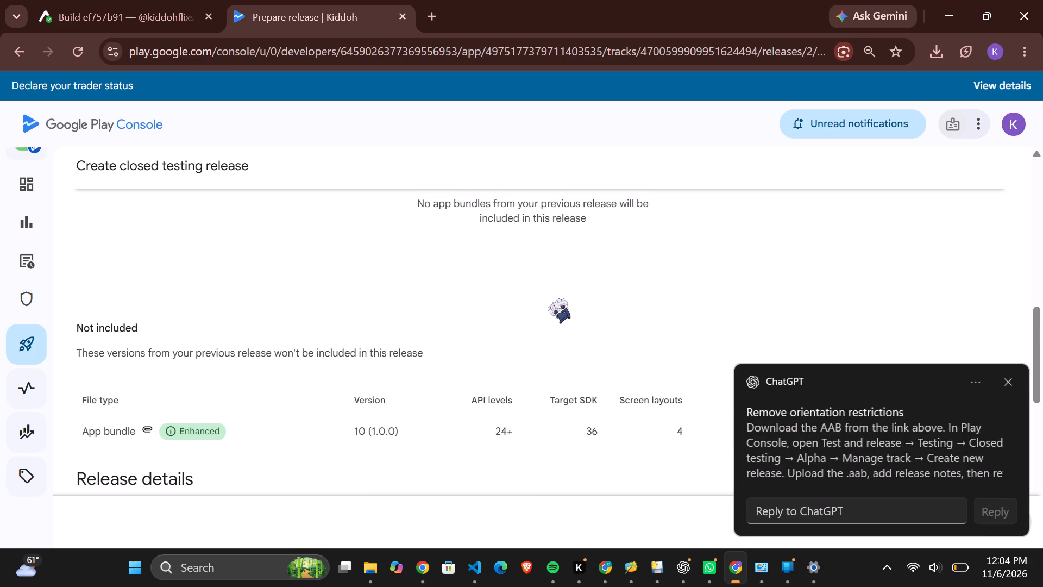
scroll(552, 302, "up", 9)
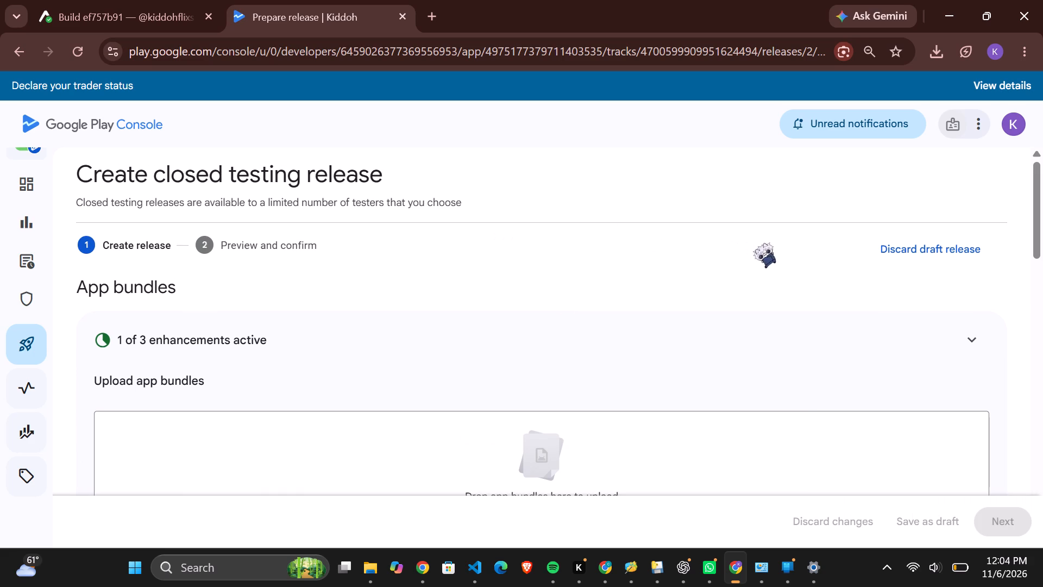
Start uploading the application-ef757b91 .aab file from the Downloads folder as the release's app bundle.
scroll(433, 367, "down", 2)
left_click(466, 366)
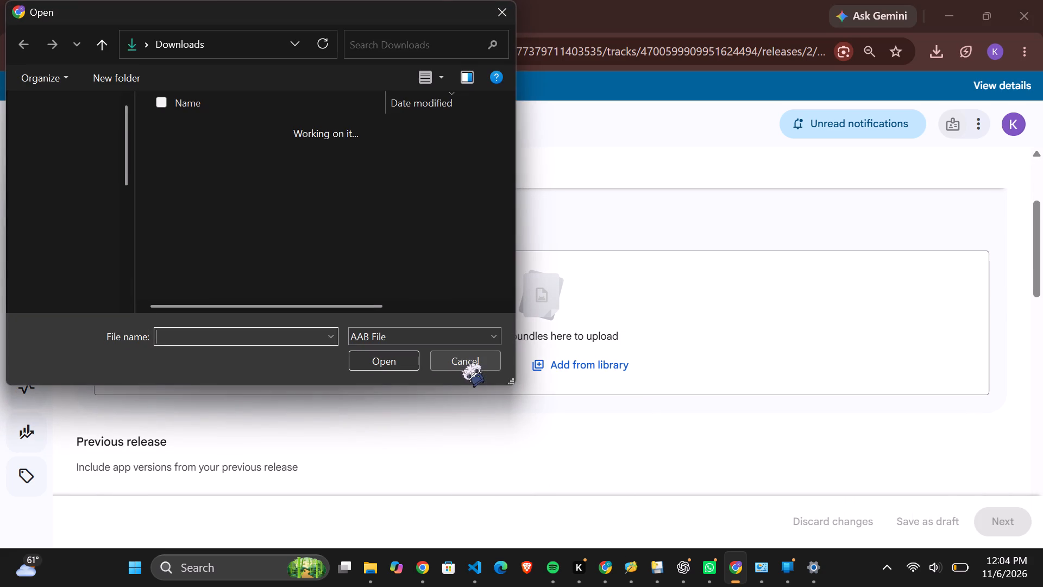
left_click(242, 143)
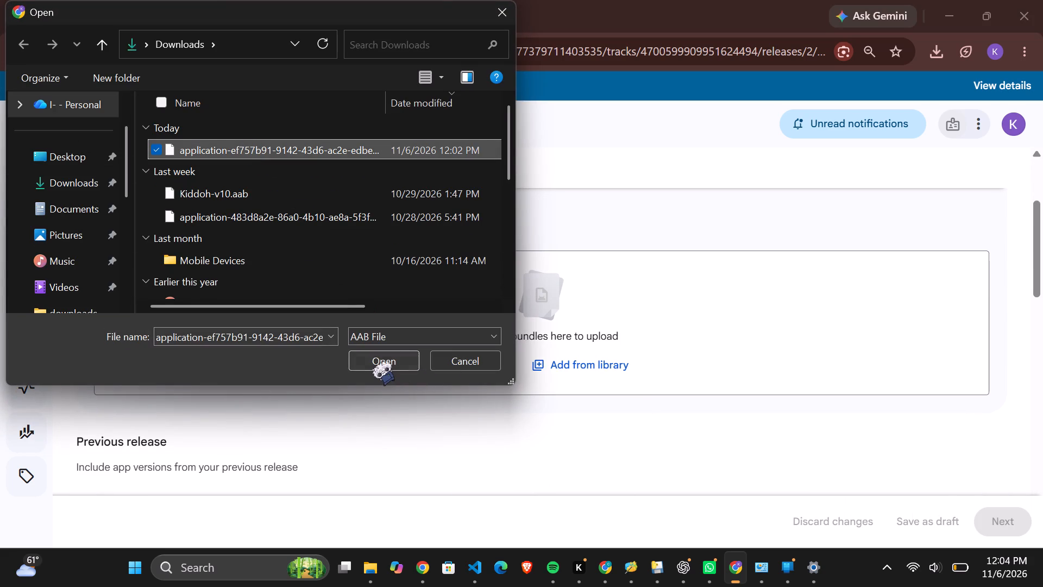
left_click(376, 363)
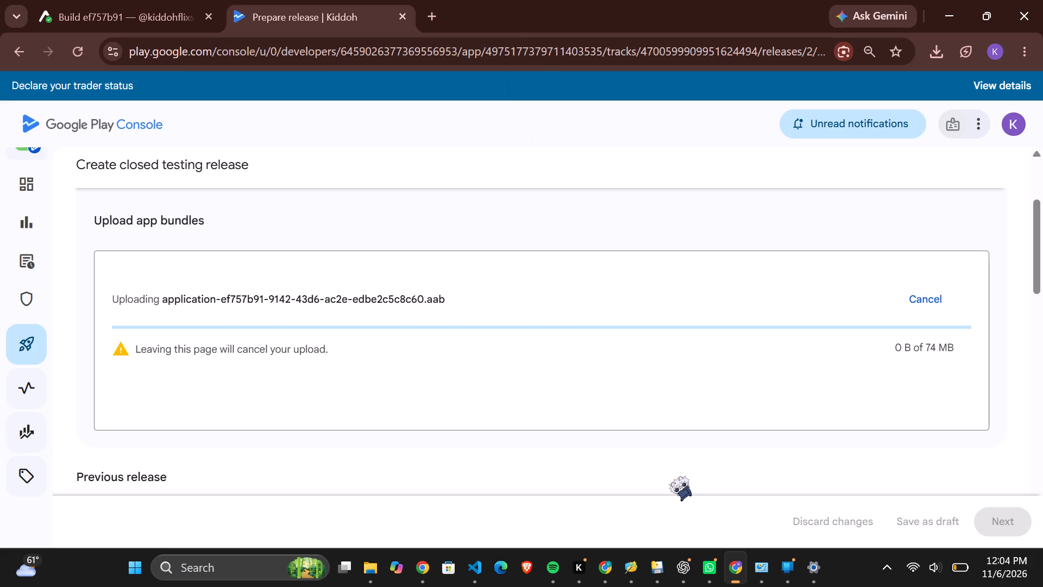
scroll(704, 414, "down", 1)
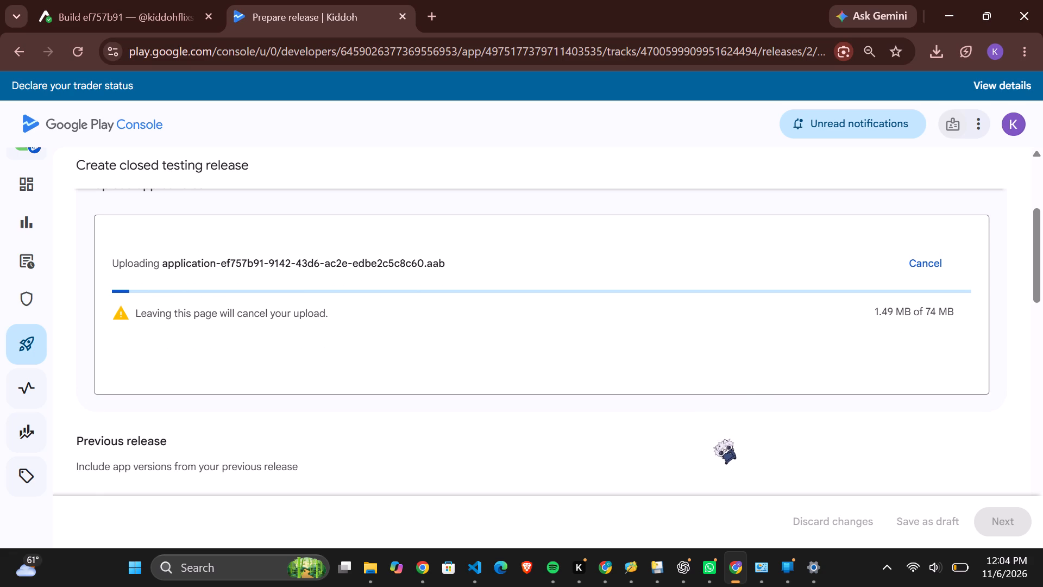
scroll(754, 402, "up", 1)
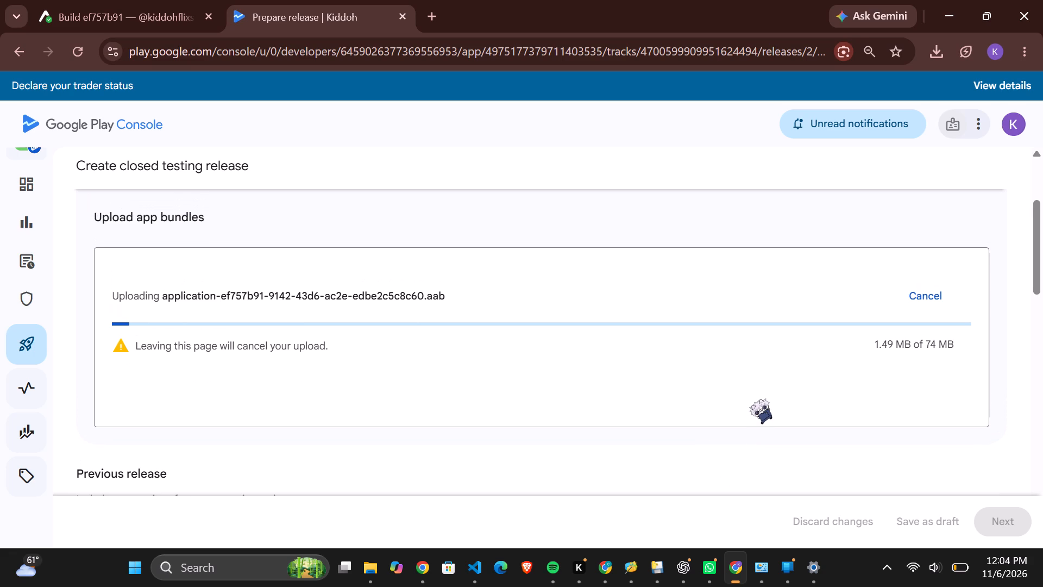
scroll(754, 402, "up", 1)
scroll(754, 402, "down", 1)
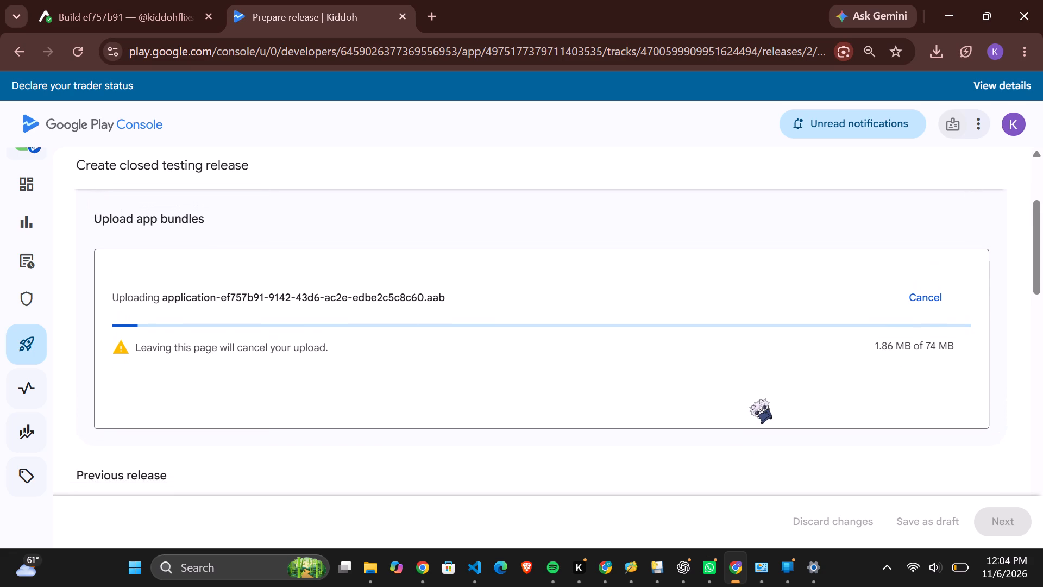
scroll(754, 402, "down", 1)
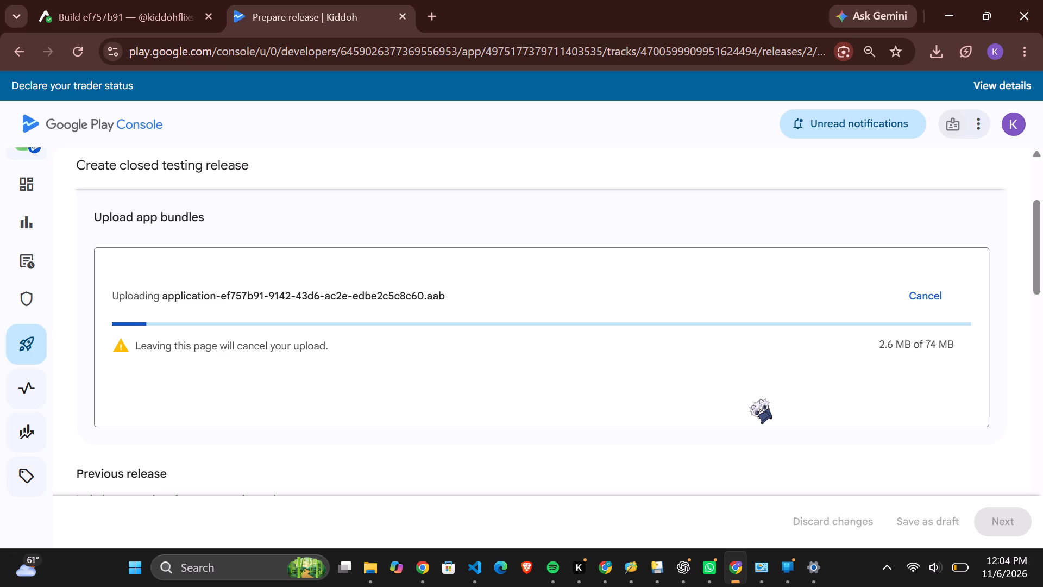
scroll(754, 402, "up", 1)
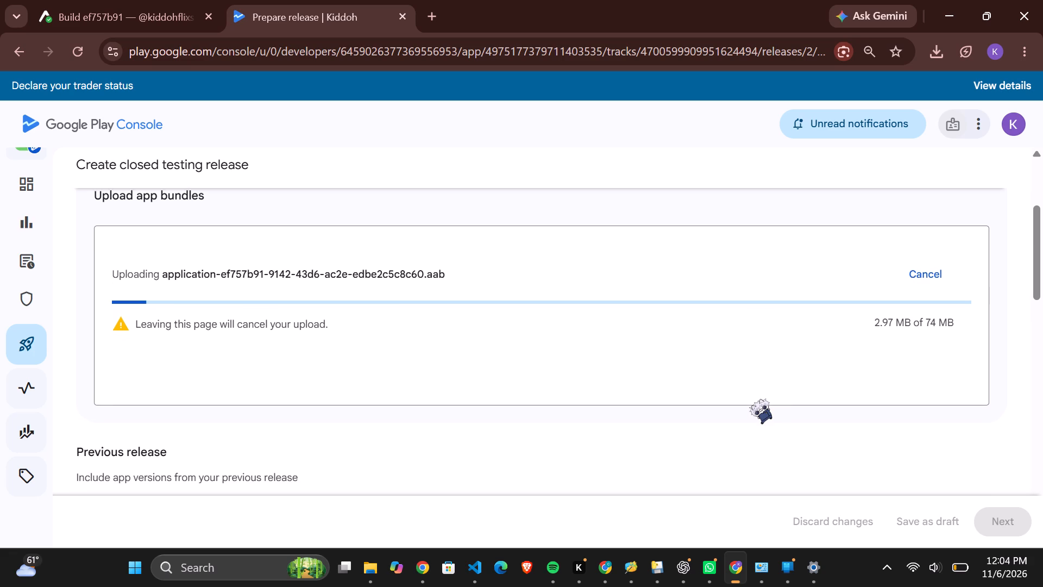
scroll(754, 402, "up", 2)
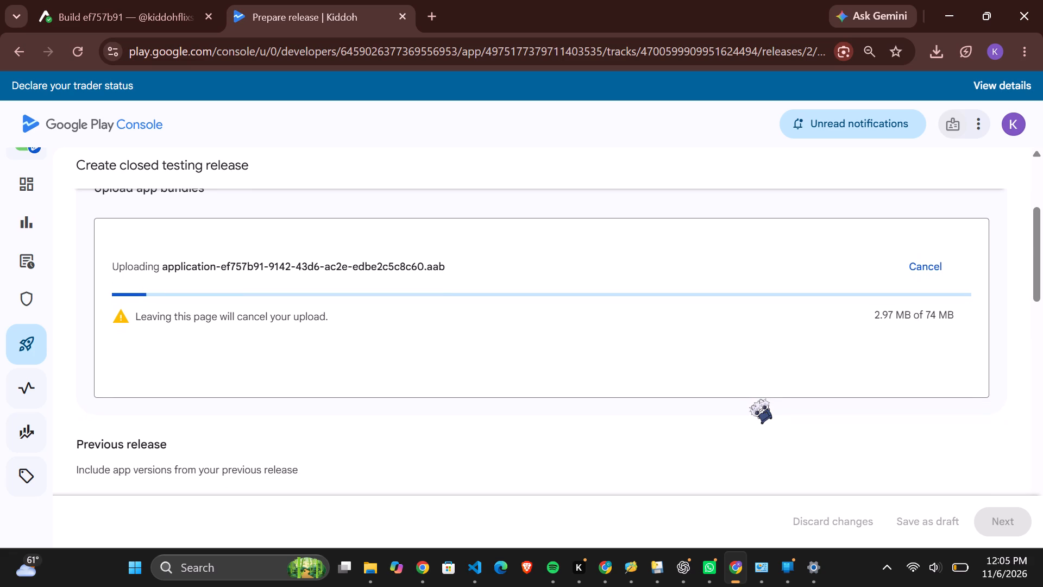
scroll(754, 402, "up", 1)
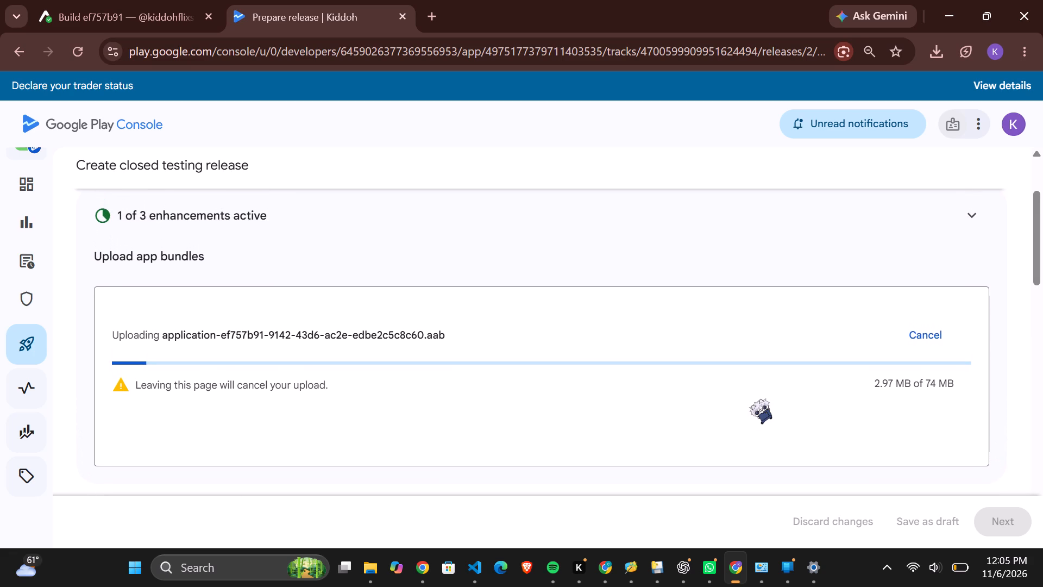
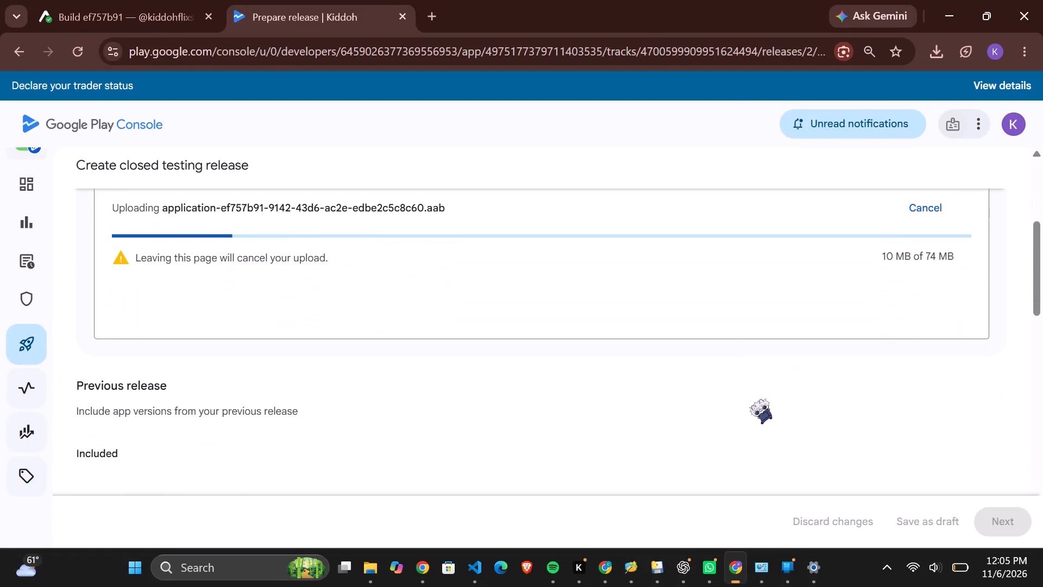
Name the closed testing release "Kiddoh In app upgrades".
scroll(754, 402, "down", 5)
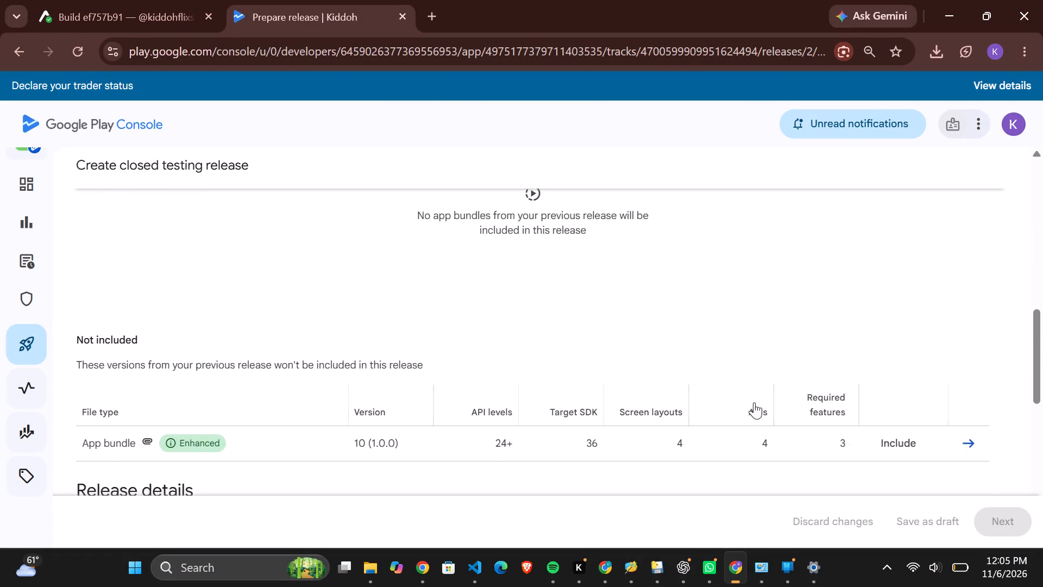
scroll(754, 402, "down", 2)
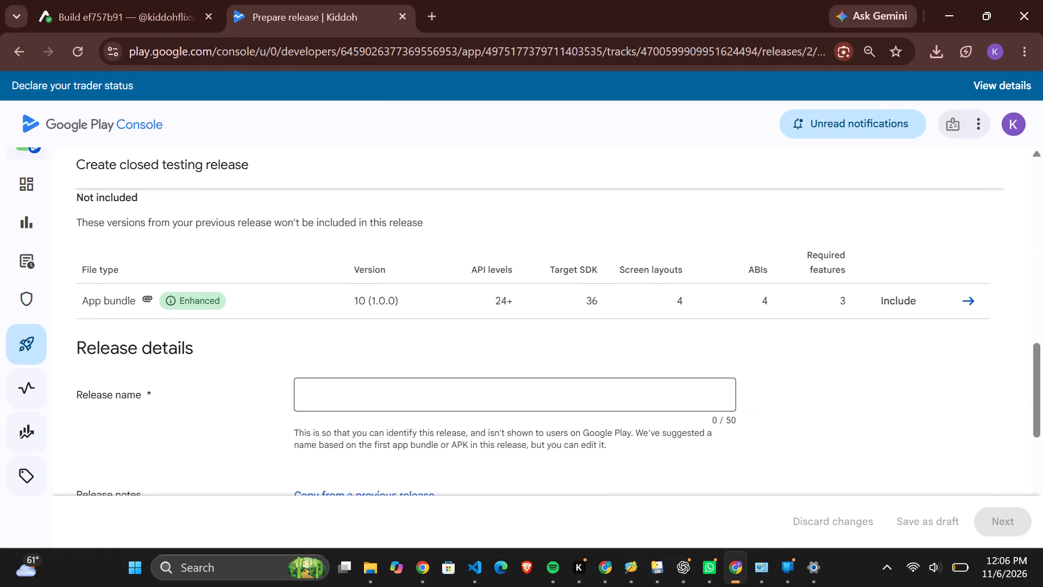
left_click(429, 394)
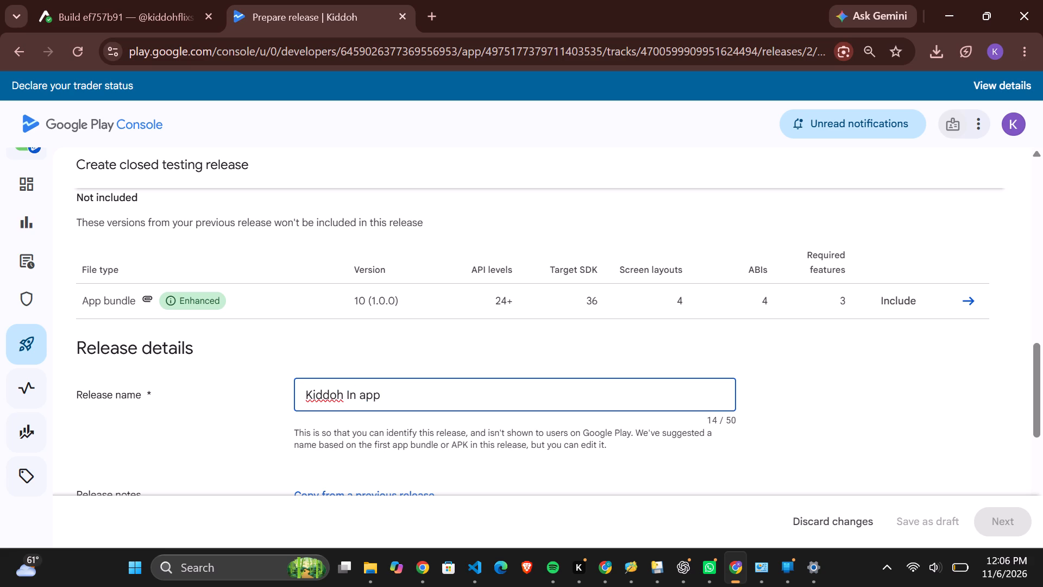
type("up")
key("g")
key("BackSpace")
key("BackSpace")
type("pgrades")
left_click(513, 434)
Replace the placeholder release notes with the notes copied from the previous Kiddoh release on the Closed testing - Alpha track.
scroll(513, 434, "down", 3)
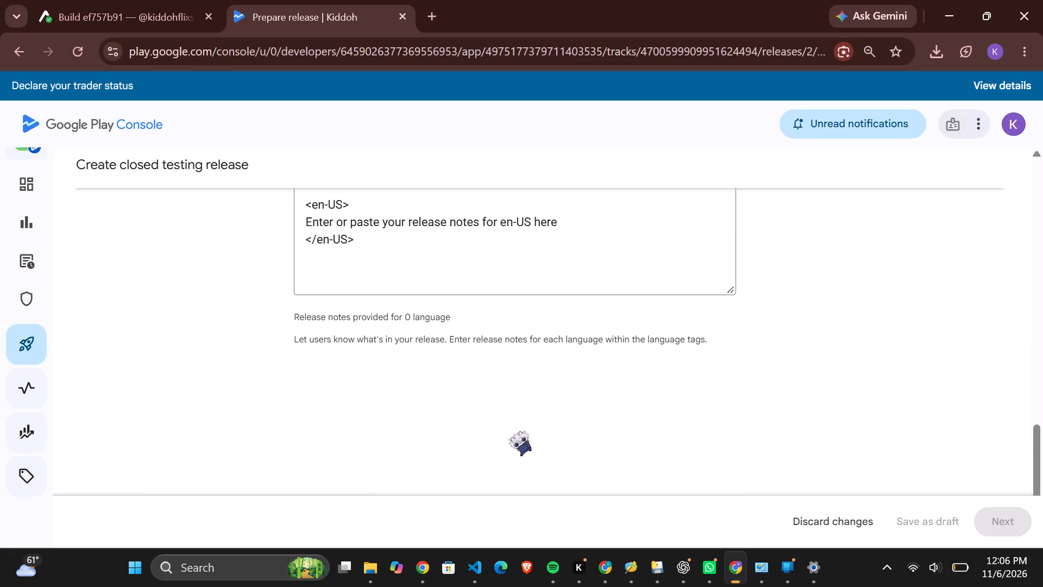
scroll(441, 322, "up", 2)
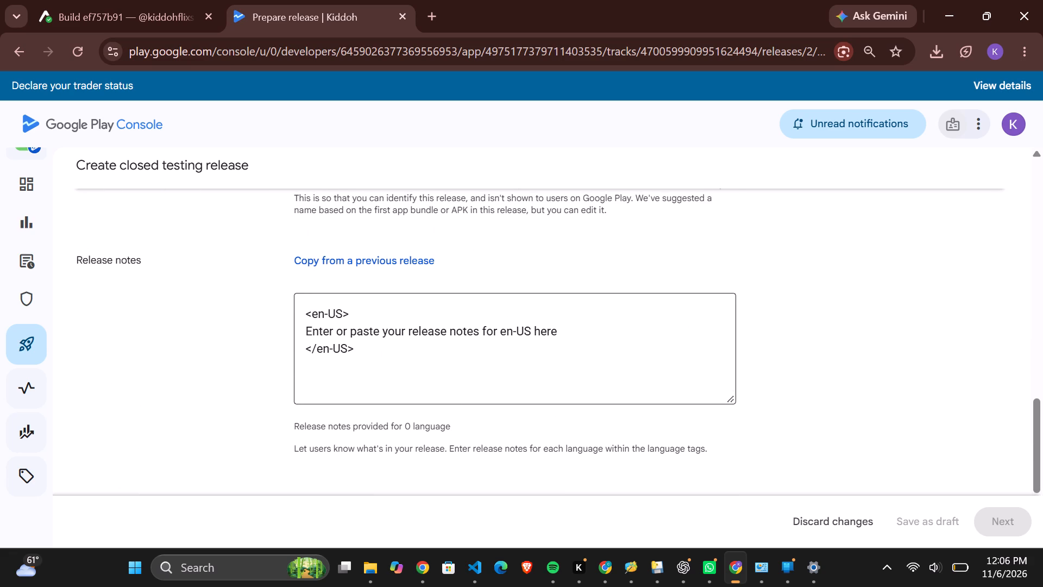
left_click_drag(563, 332, 297, 331)
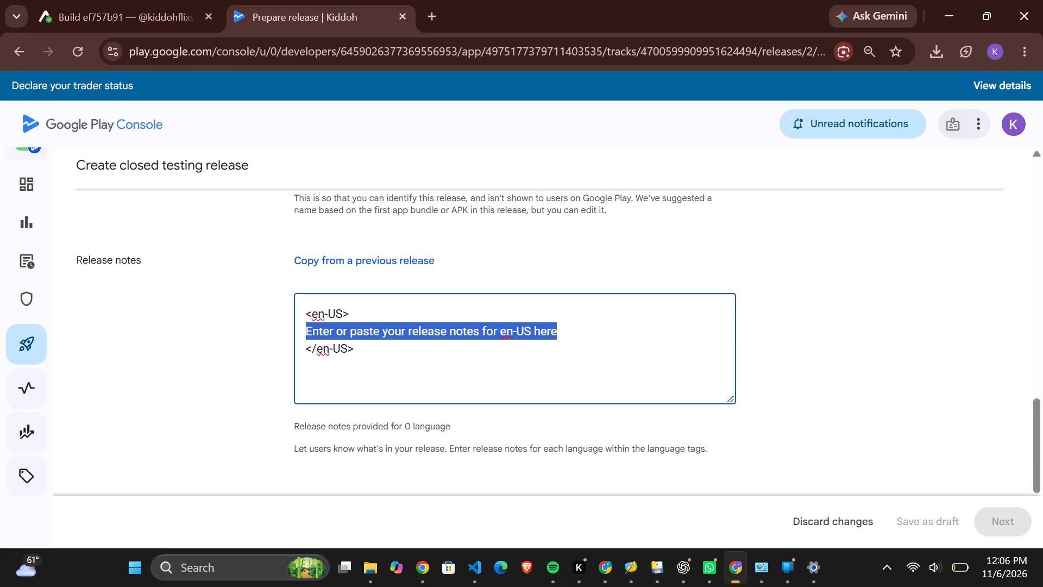
key("BackSpace")
left_click(346, 263)
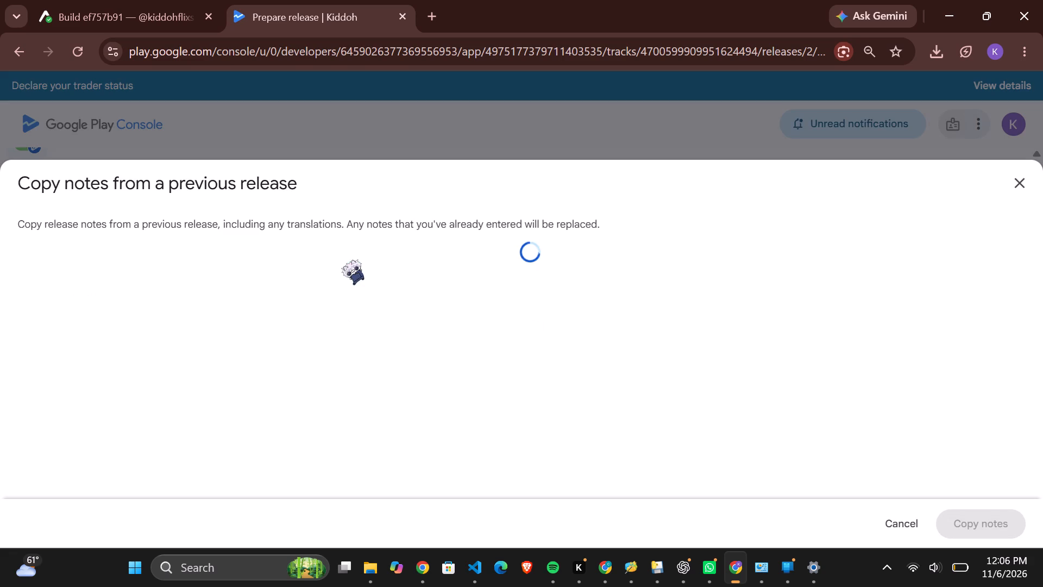
left_click(380, 285)
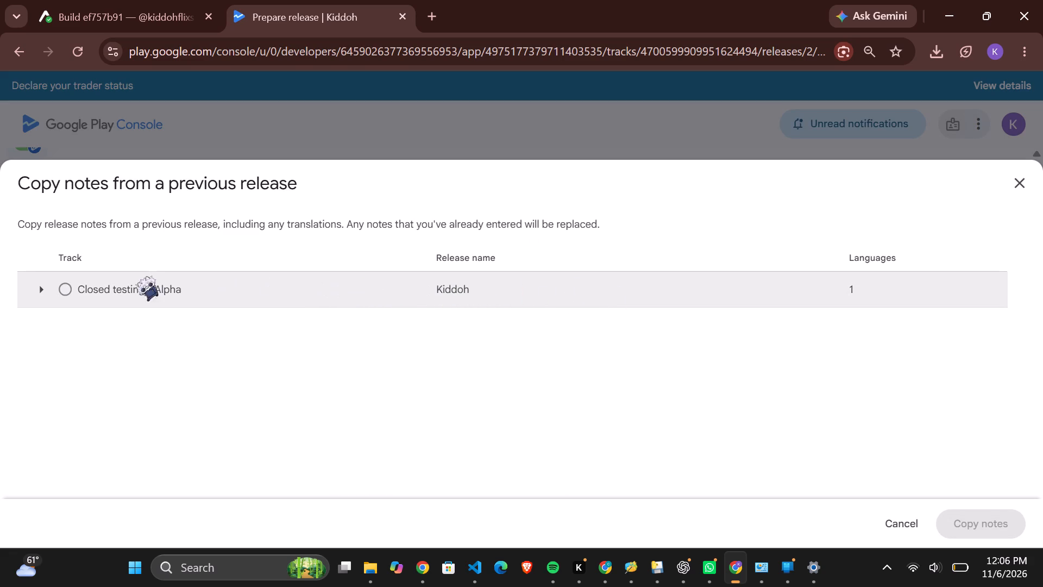
left_click(61, 286)
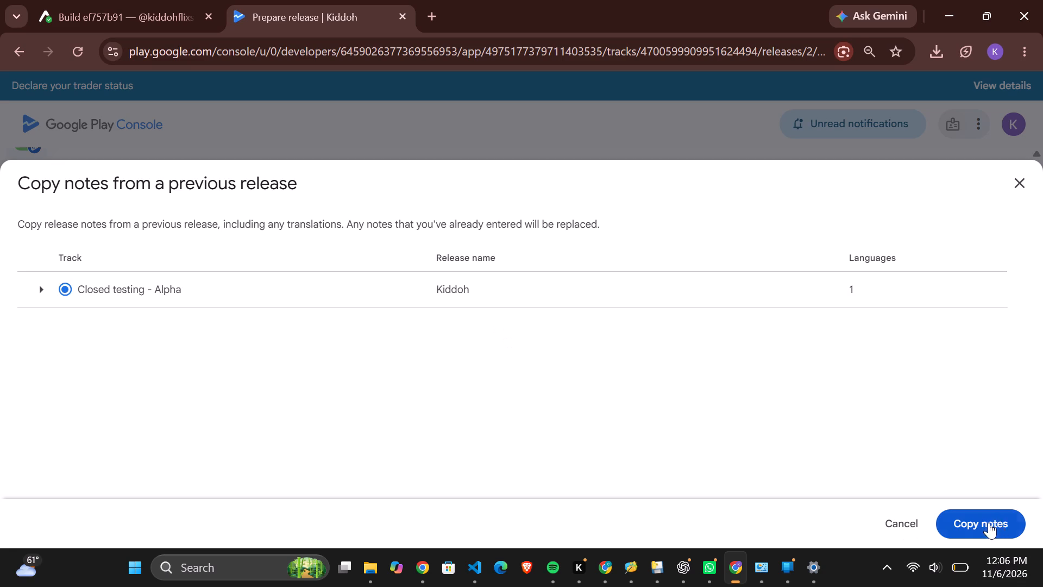
left_click(989, 522)
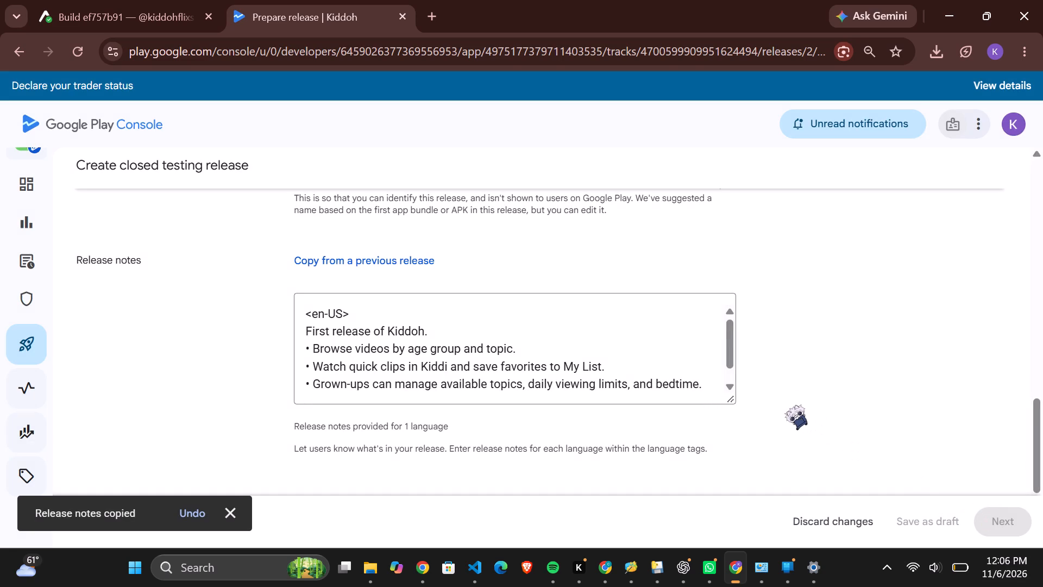
Look back over the release details and previous release sections, and check the app bundle's upload progress.
scroll(830, 288, "up", 2)
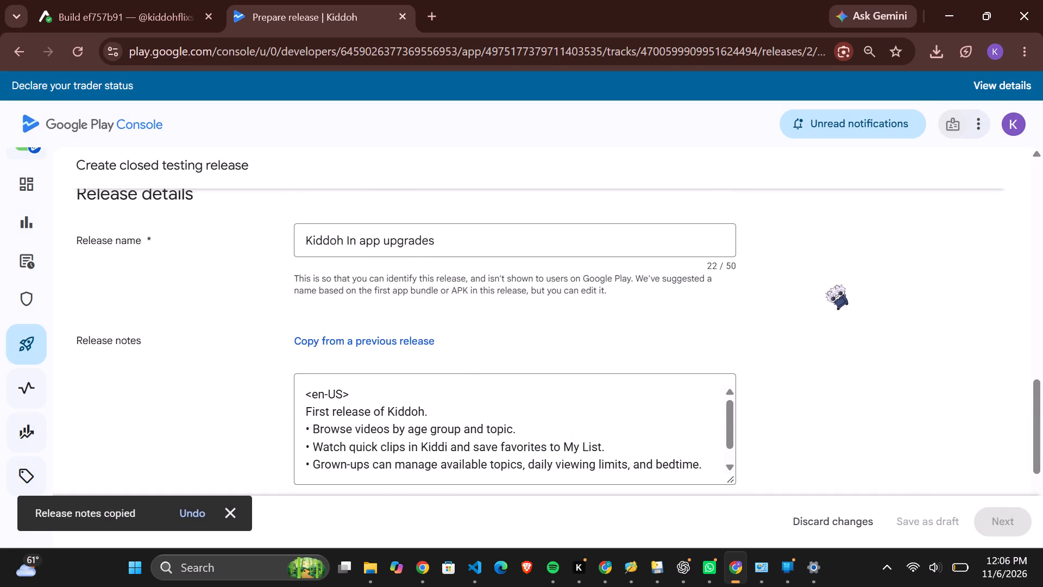
scroll(830, 288, "up", 6)
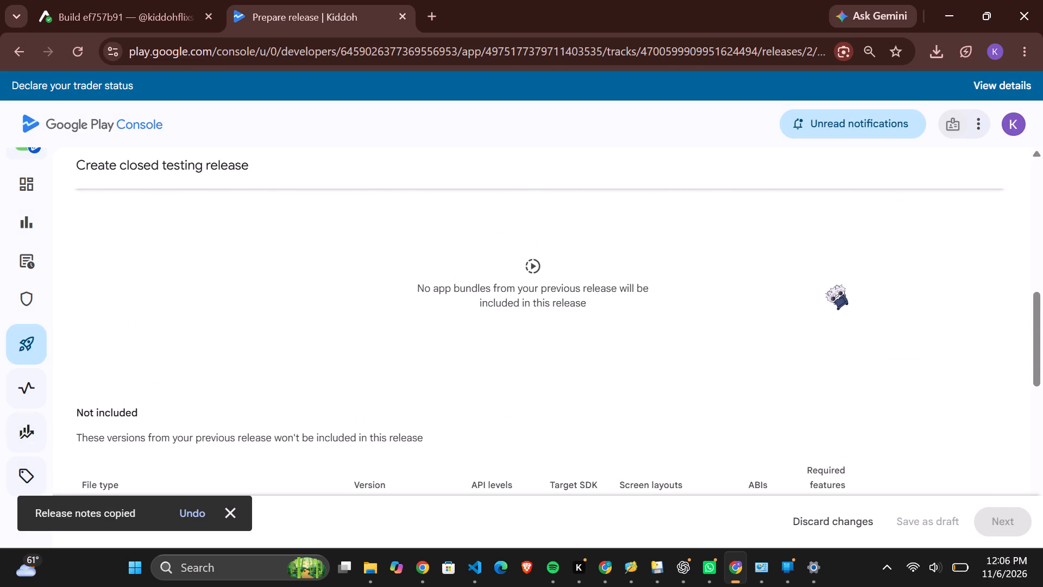
scroll(830, 288, "down", 1)
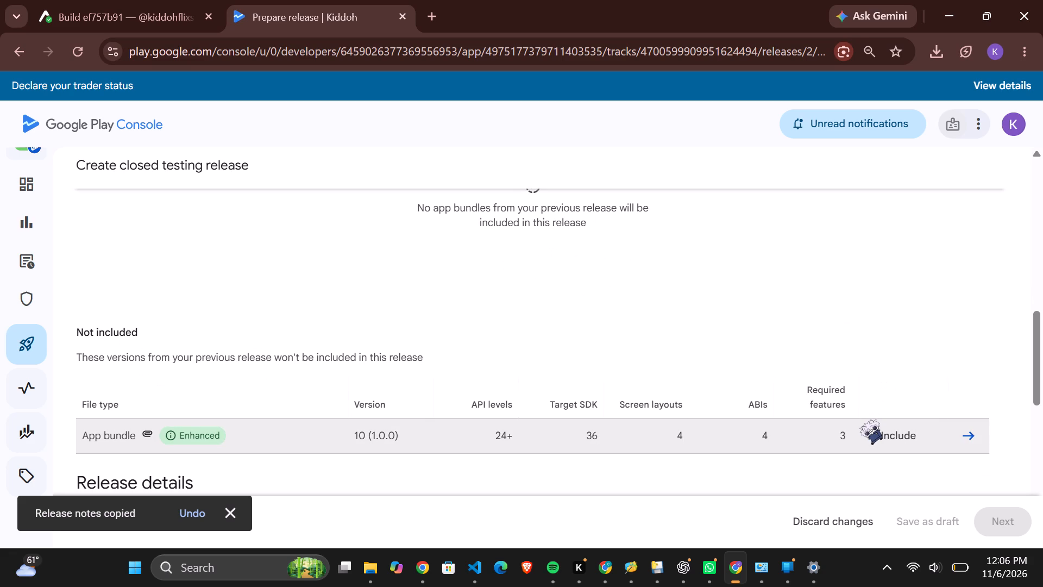
scroll(864, 423, "left", 2)
scroll(881, 351, "up", 2)
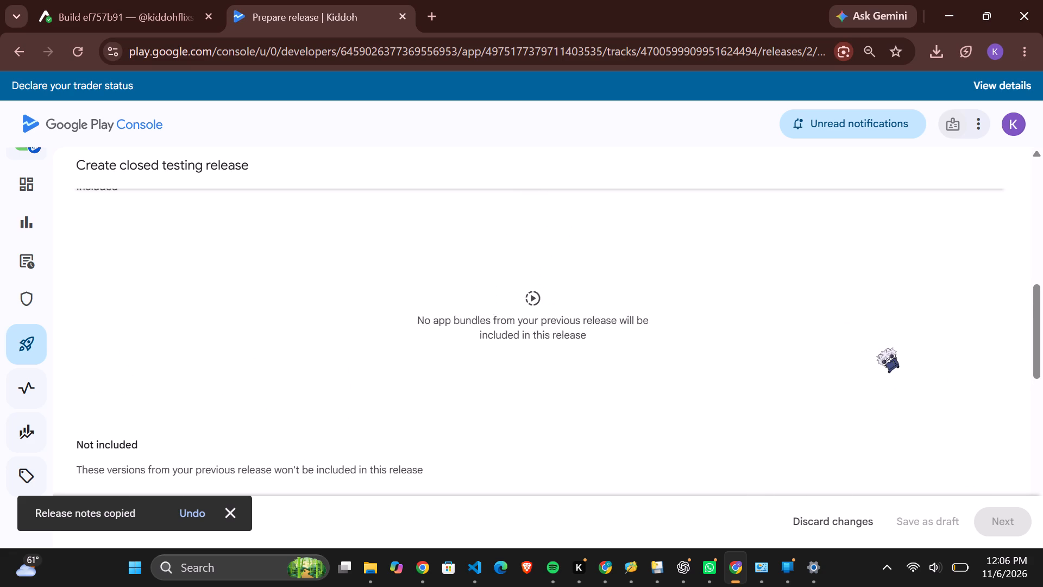
scroll(881, 351, "up", 6)
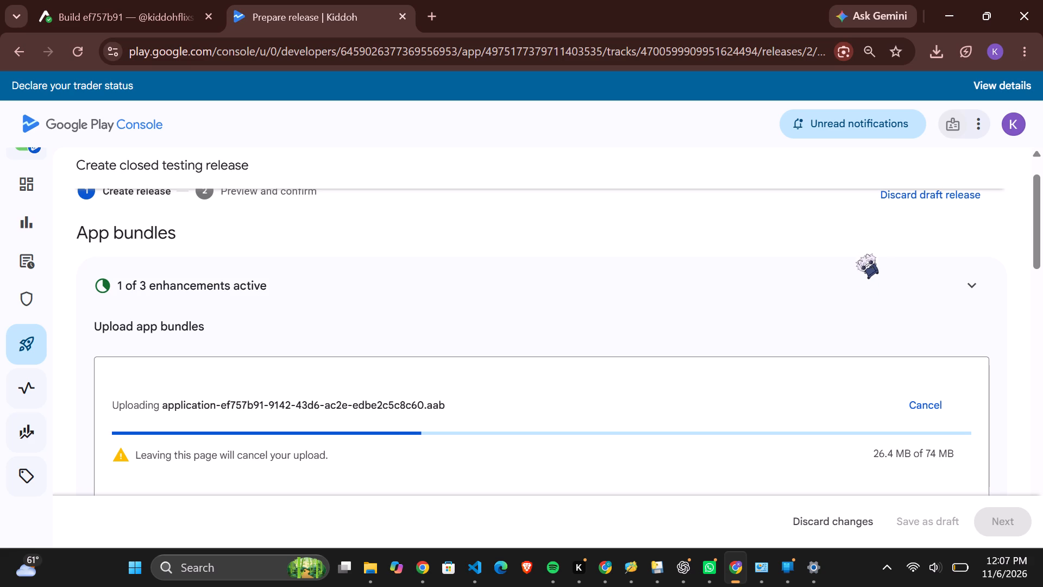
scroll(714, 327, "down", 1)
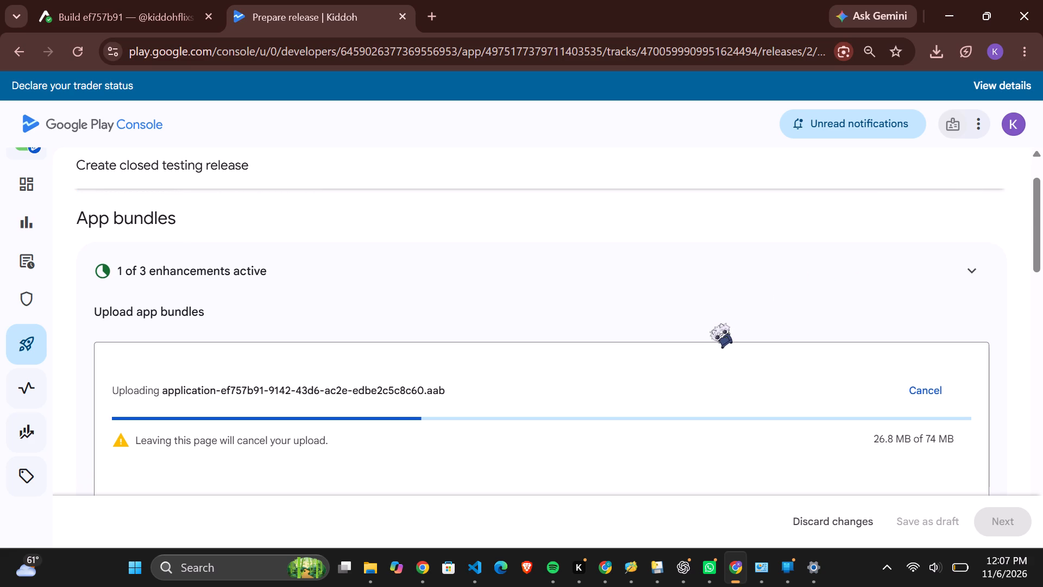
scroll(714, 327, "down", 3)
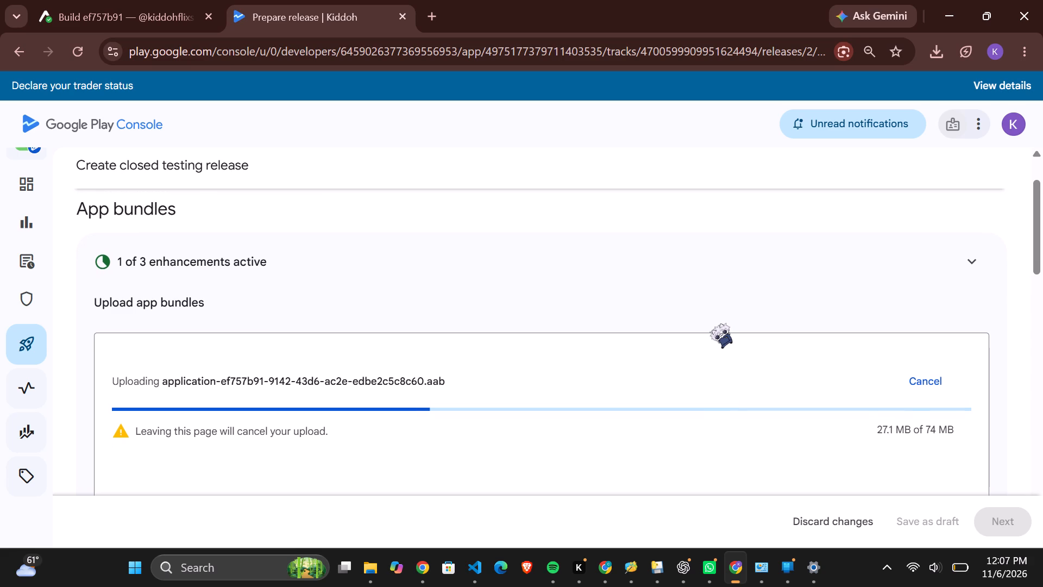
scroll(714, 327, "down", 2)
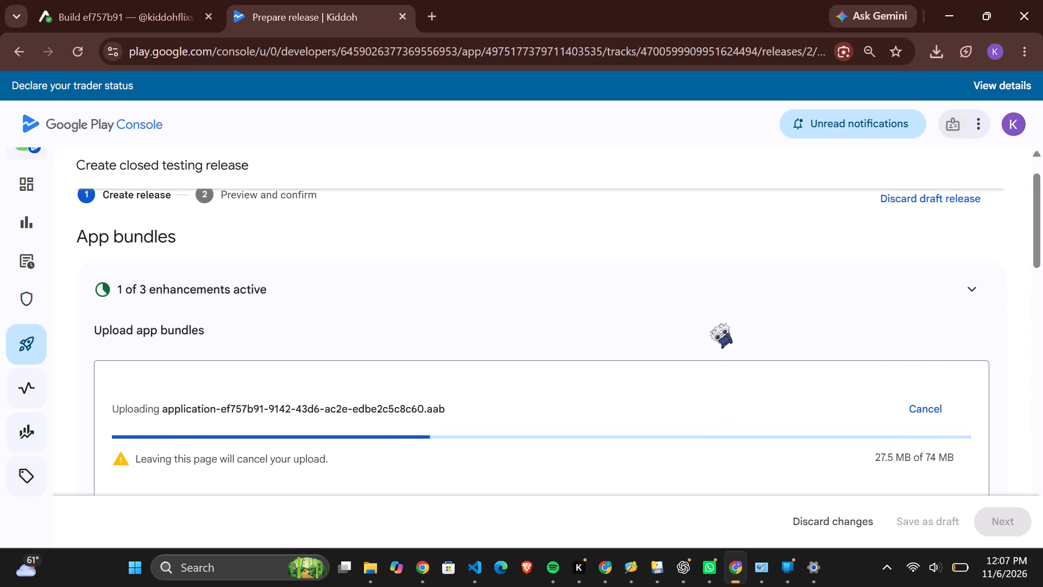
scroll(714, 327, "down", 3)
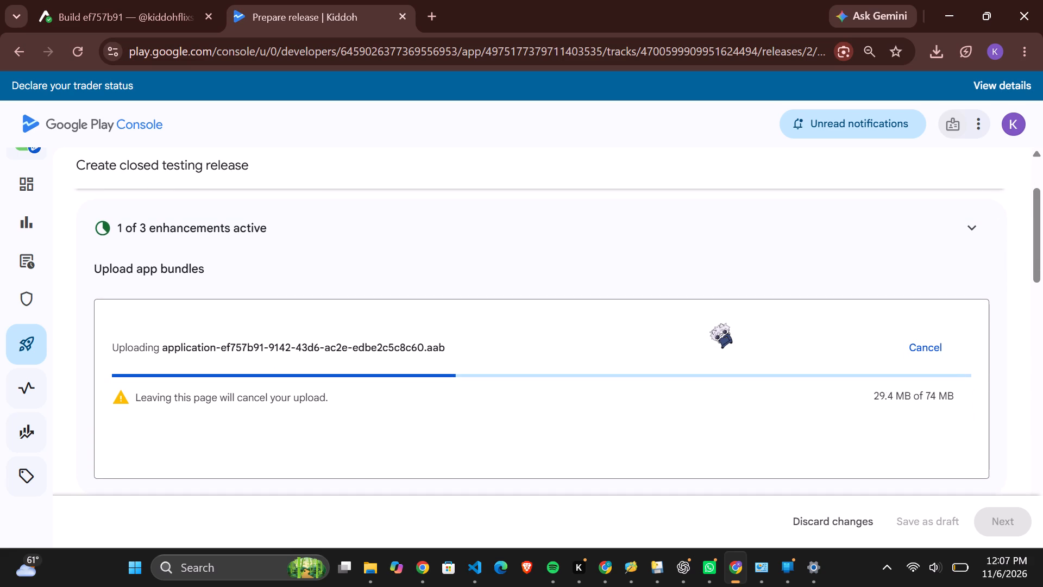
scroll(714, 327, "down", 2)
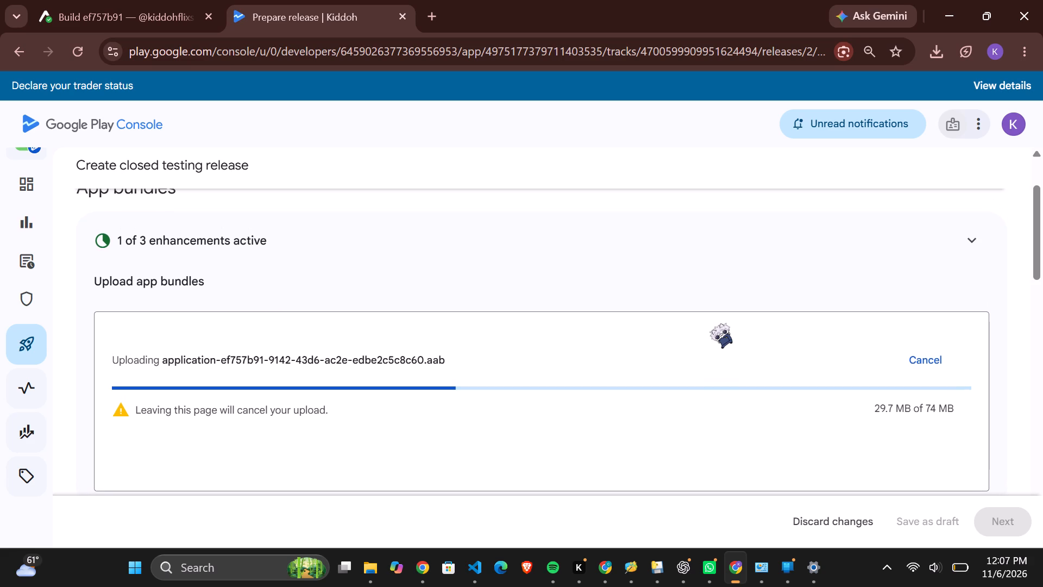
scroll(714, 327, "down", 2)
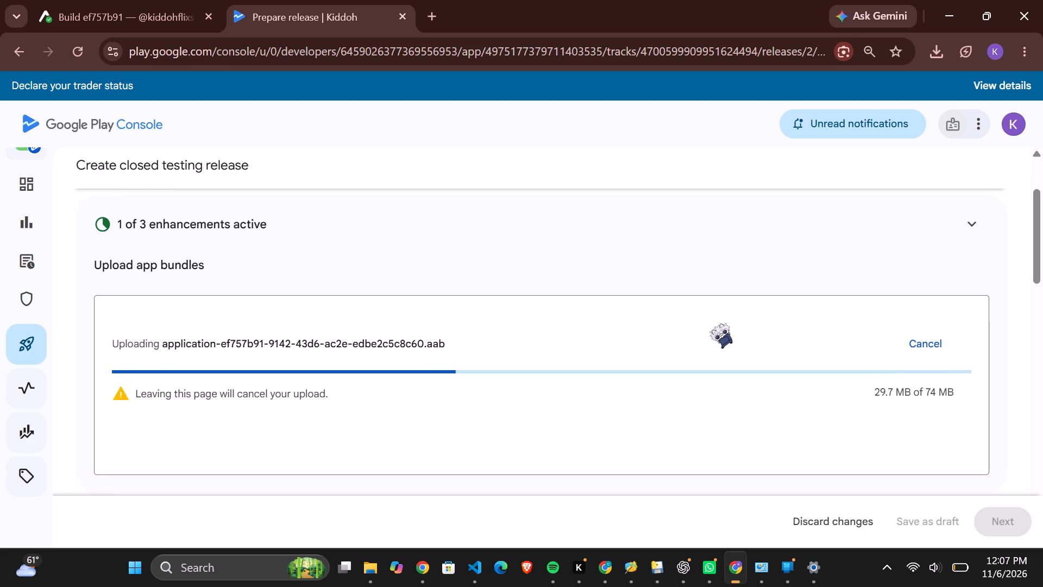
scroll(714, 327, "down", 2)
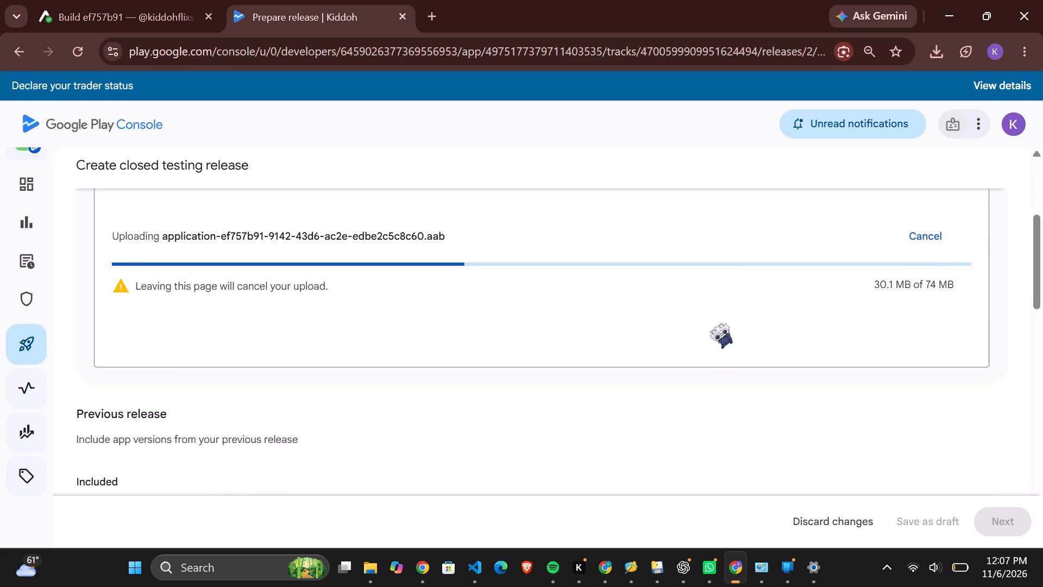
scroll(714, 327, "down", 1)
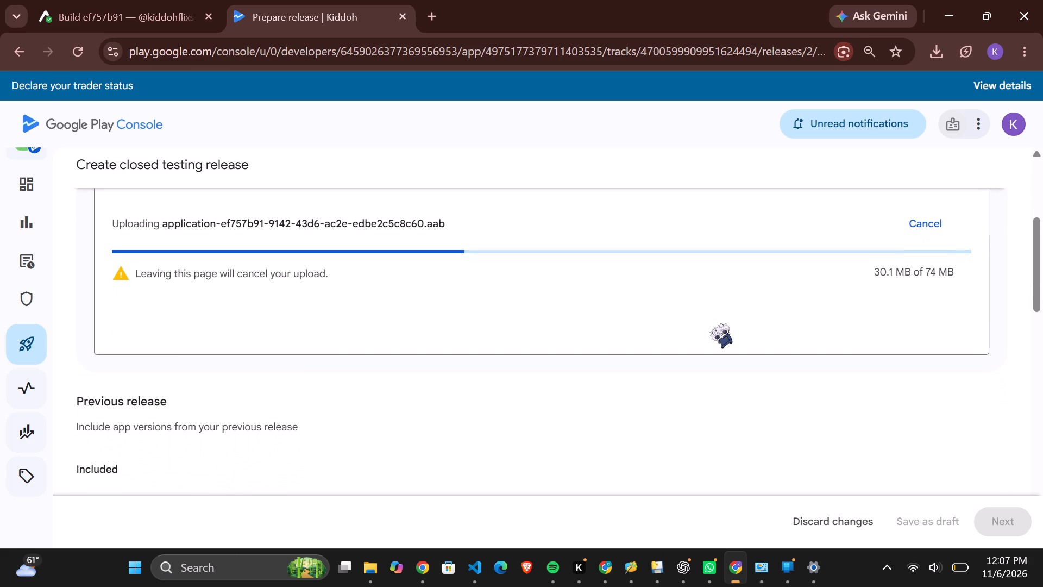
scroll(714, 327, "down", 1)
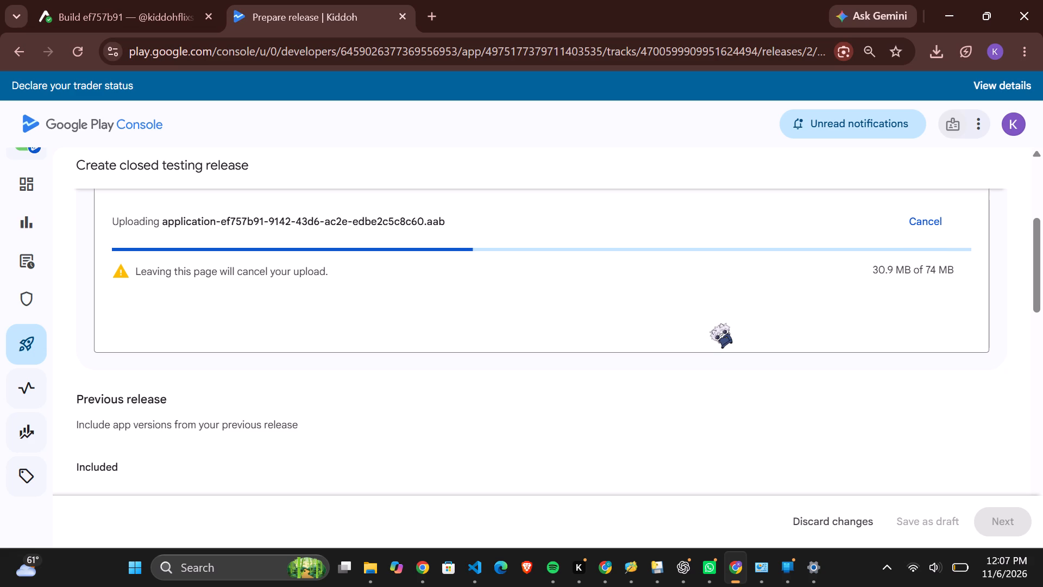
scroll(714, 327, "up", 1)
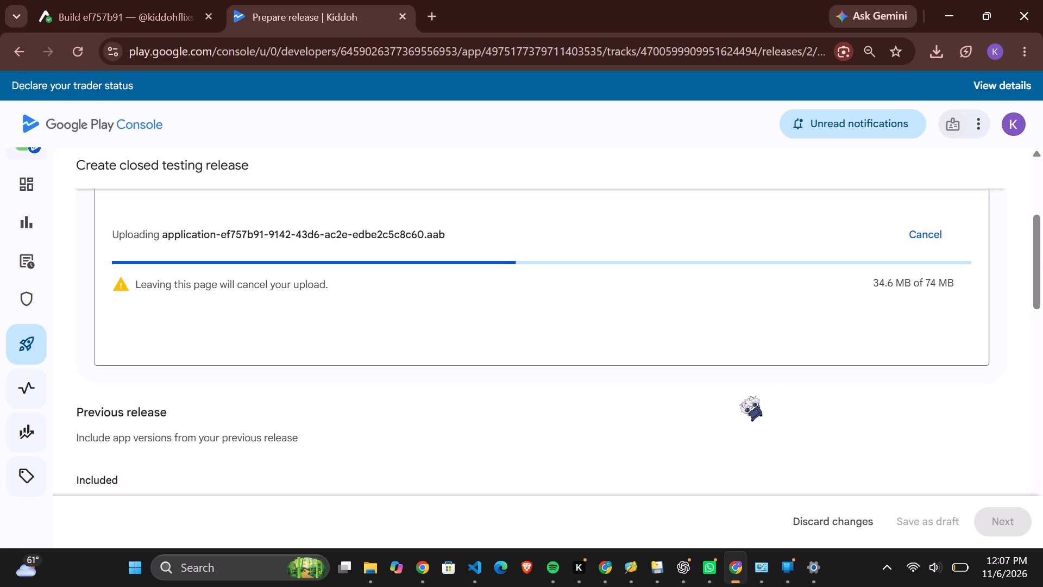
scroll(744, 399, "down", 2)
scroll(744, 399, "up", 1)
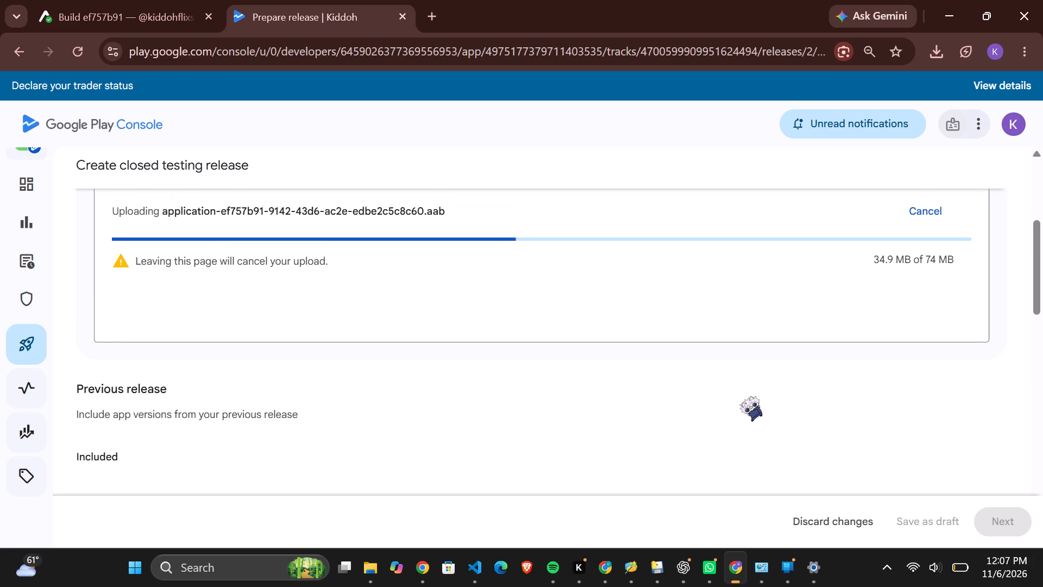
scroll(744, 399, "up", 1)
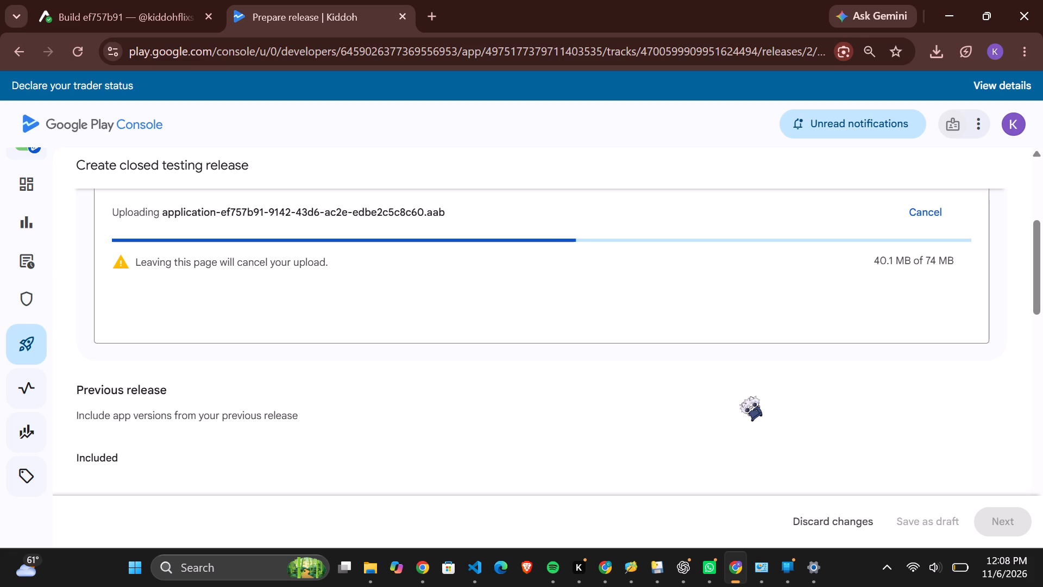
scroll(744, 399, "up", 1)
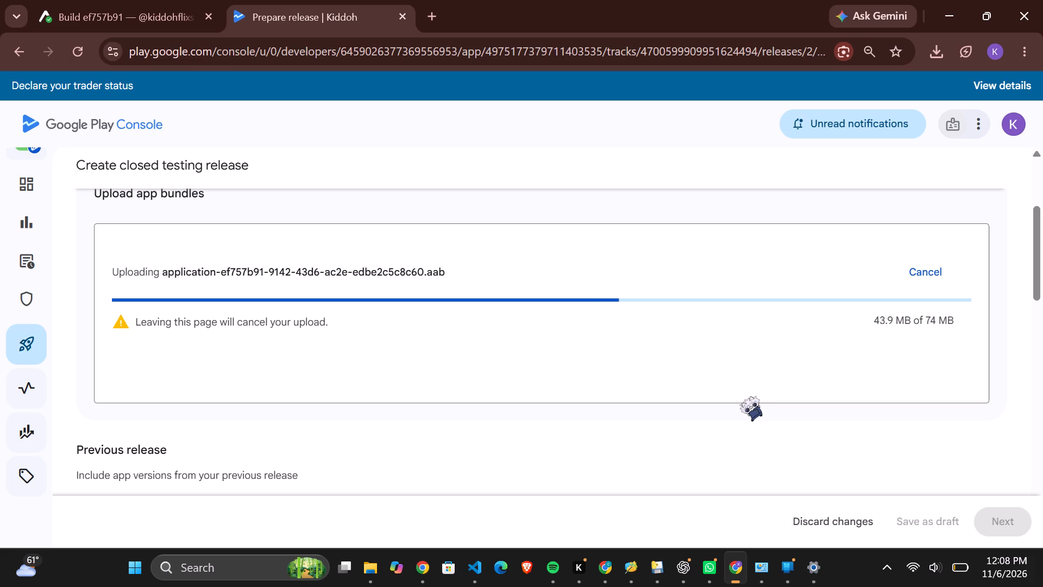
Review the rest of the release form, from the previous release section to the release name and release notes.
scroll(744, 399, "down", 1)
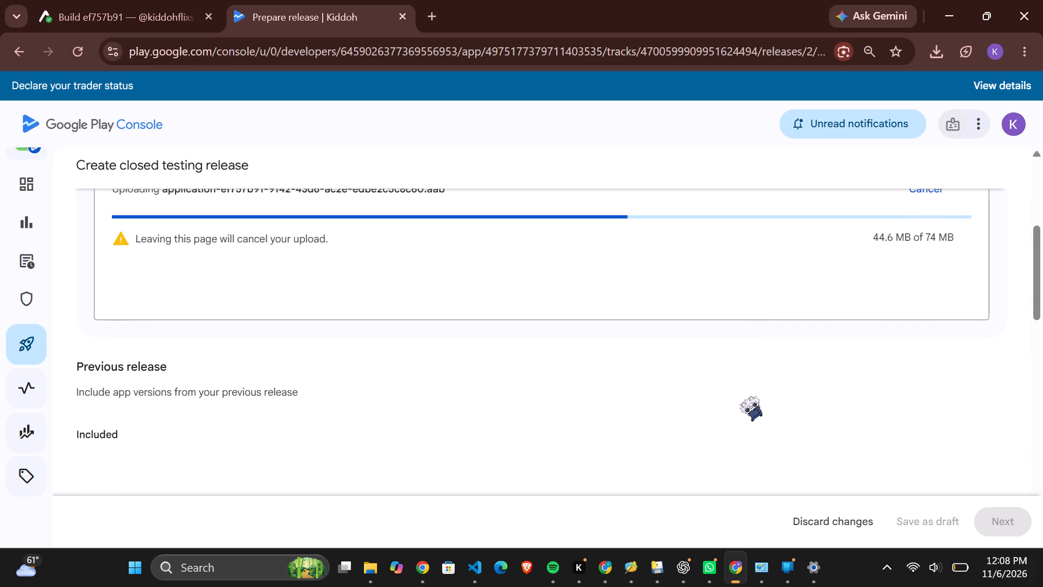
scroll(744, 399, "down", 2)
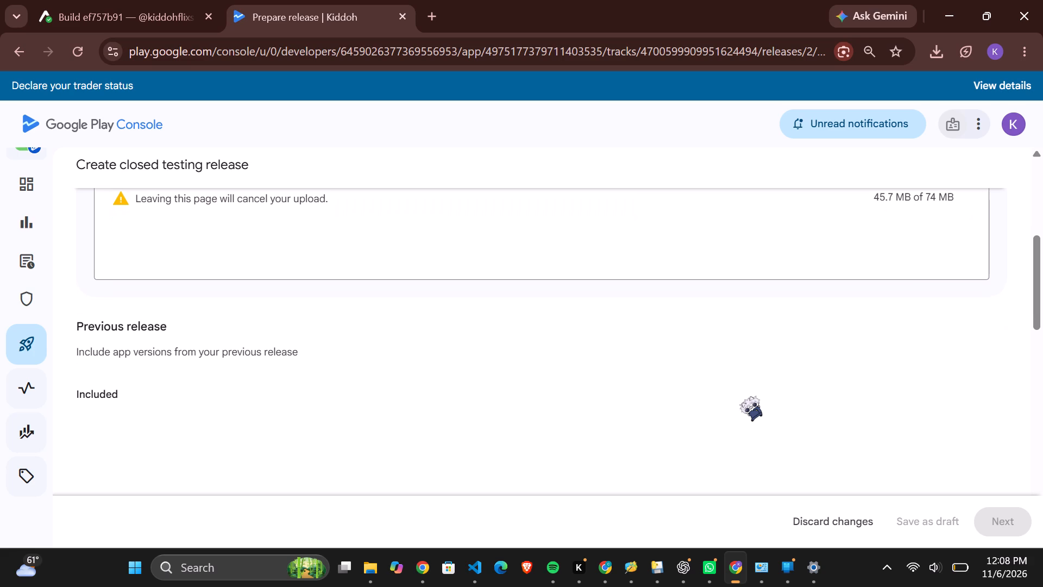
scroll(744, 399, "down", 5)
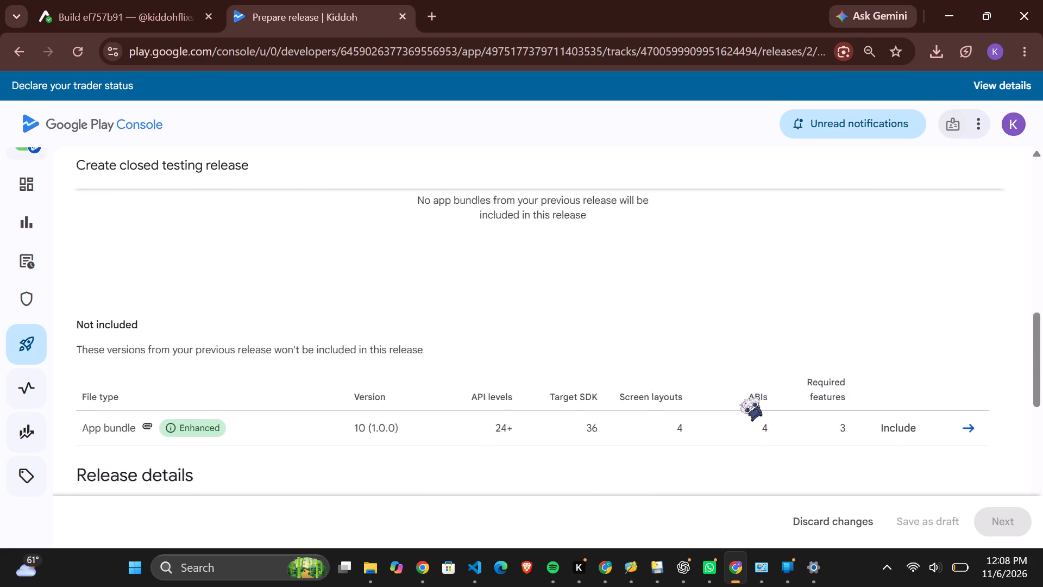
scroll(744, 399, "down", 4)
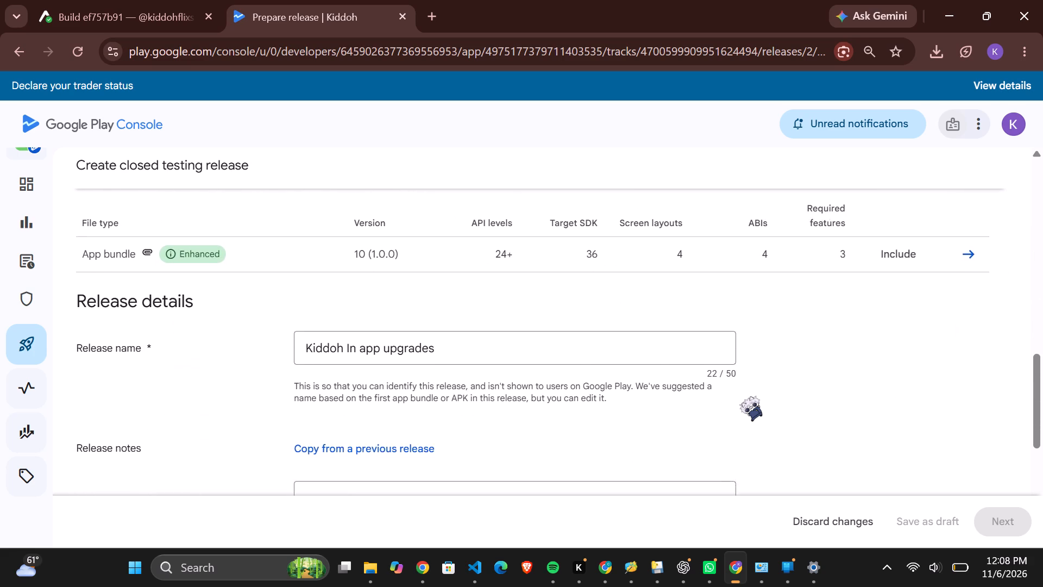
scroll(744, 399, "down", 6)
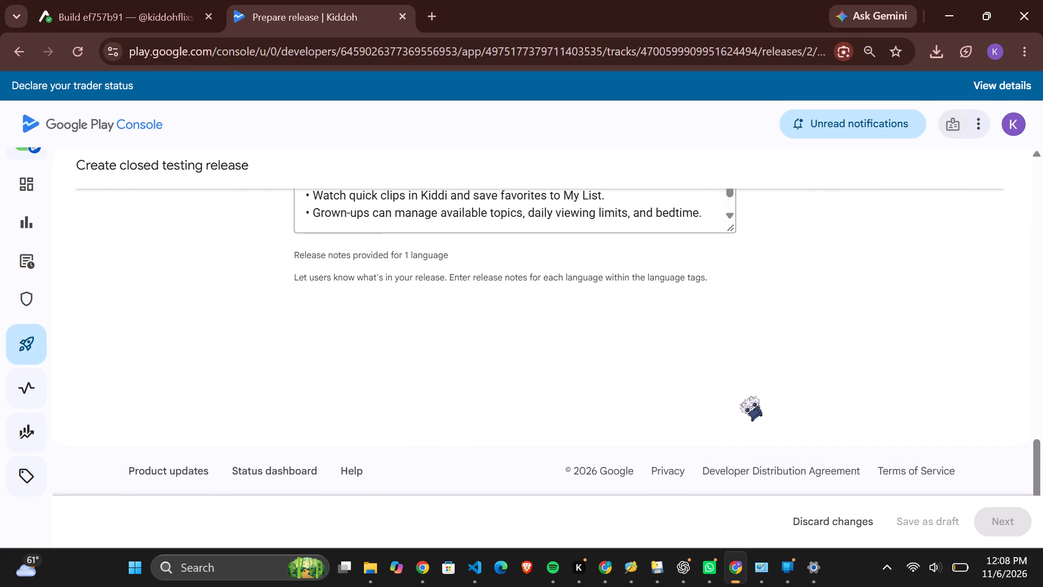
Return to the App bundles section and monitor the upload progress of the application-ef757b91 .aab file.
scroll(744, 399, "down", 3)
scroll(744, 399, "up", 8)
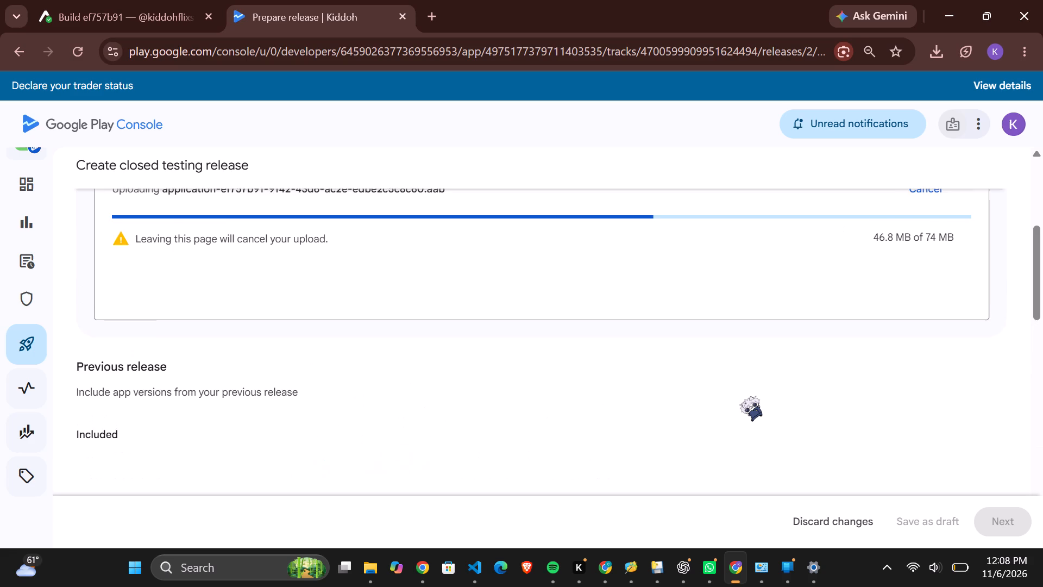
scroll(744, 399, "up", 2)
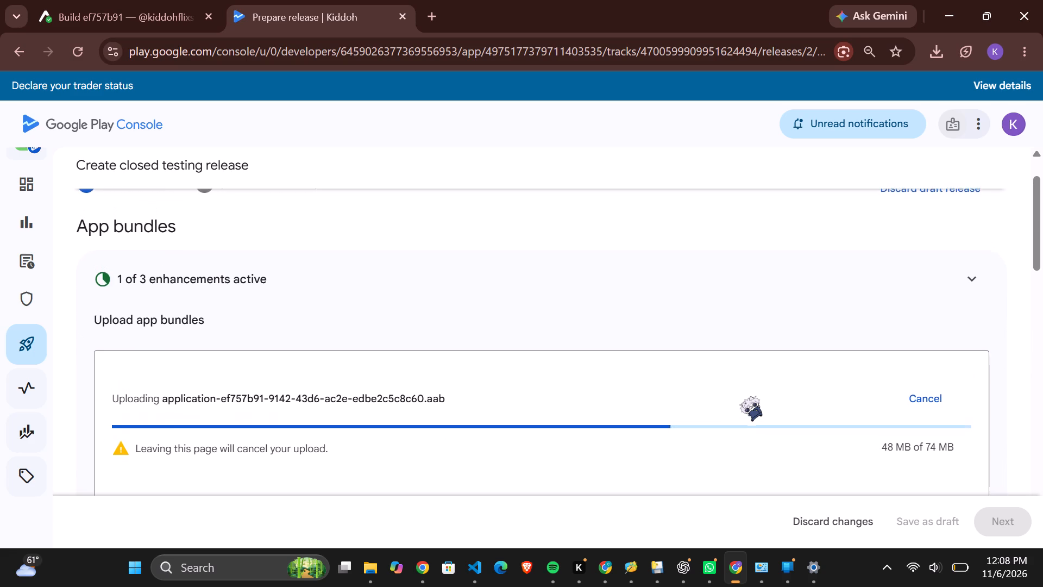
scroll(744, 399, "up", 2)
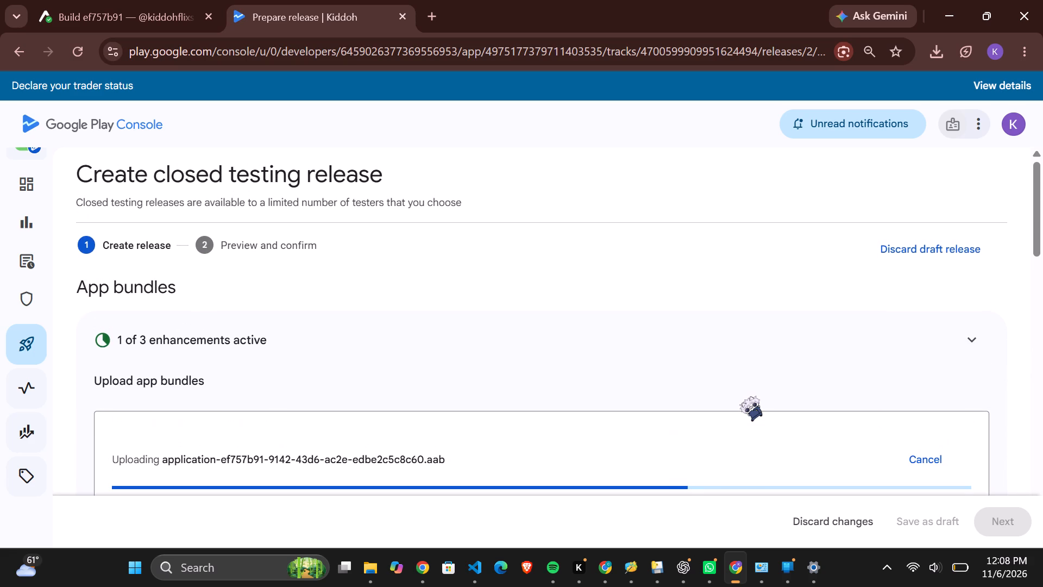
scroll(744, 399, "down", 1)
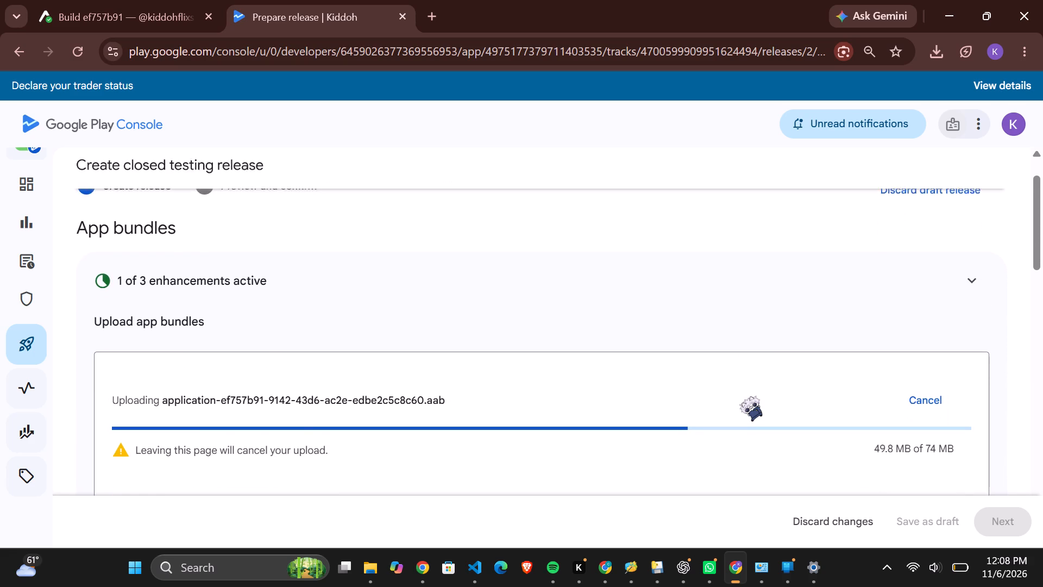
scroll(744, 399, "down", 1)
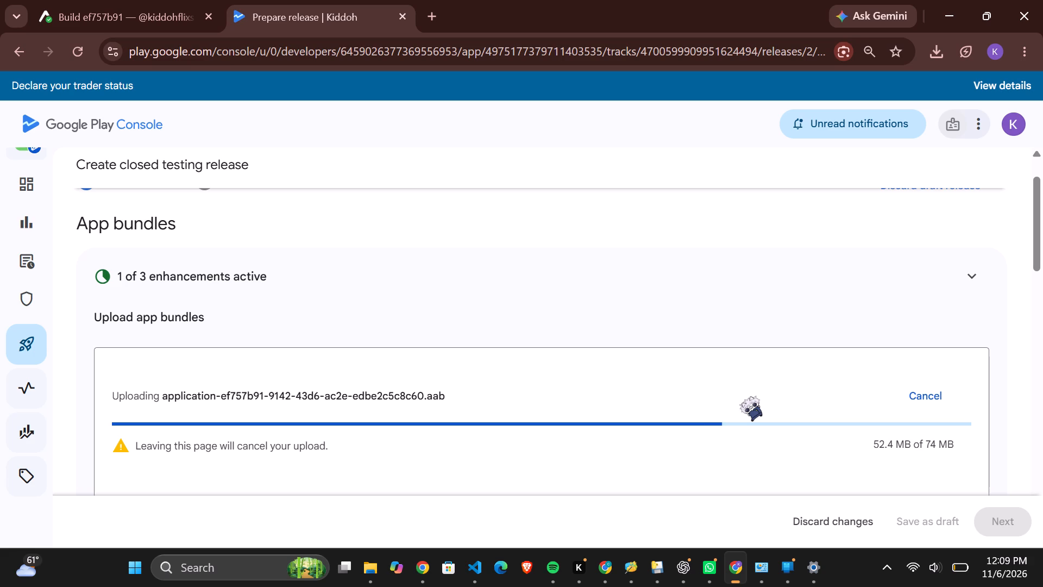
scroll(744, 399, "down", 3)
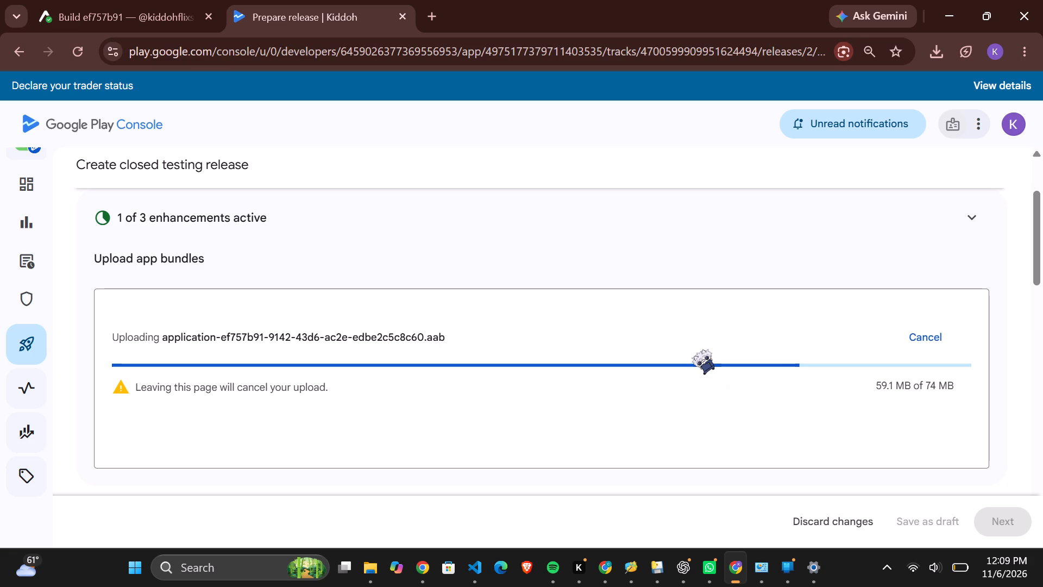
scroll(696, 353, "down", 1)
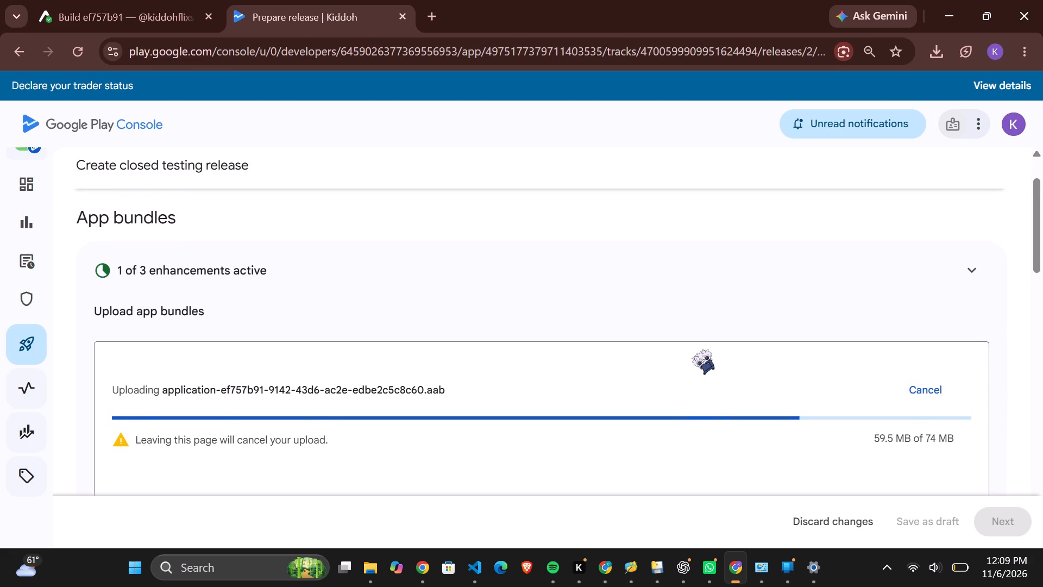
scroll(696, 353, "down", 1)
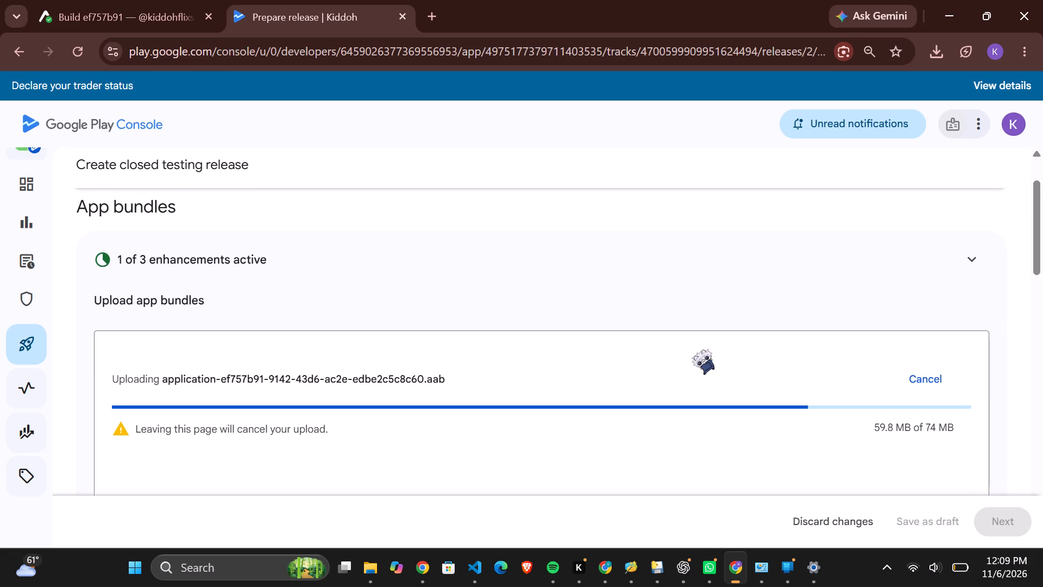
scroll(696, 353, "down", 3)
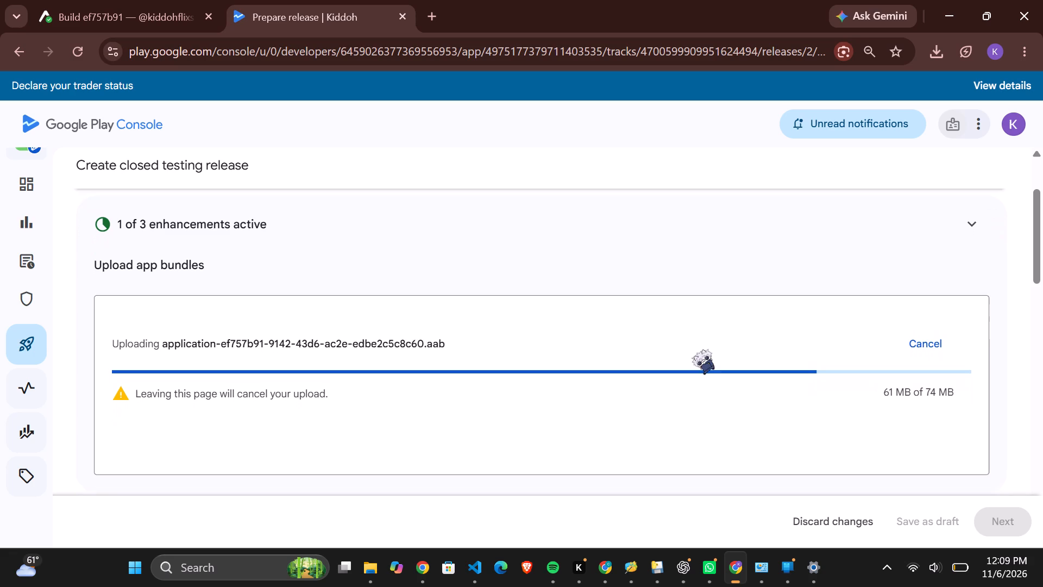
scroll(696, 353, "down", 1)
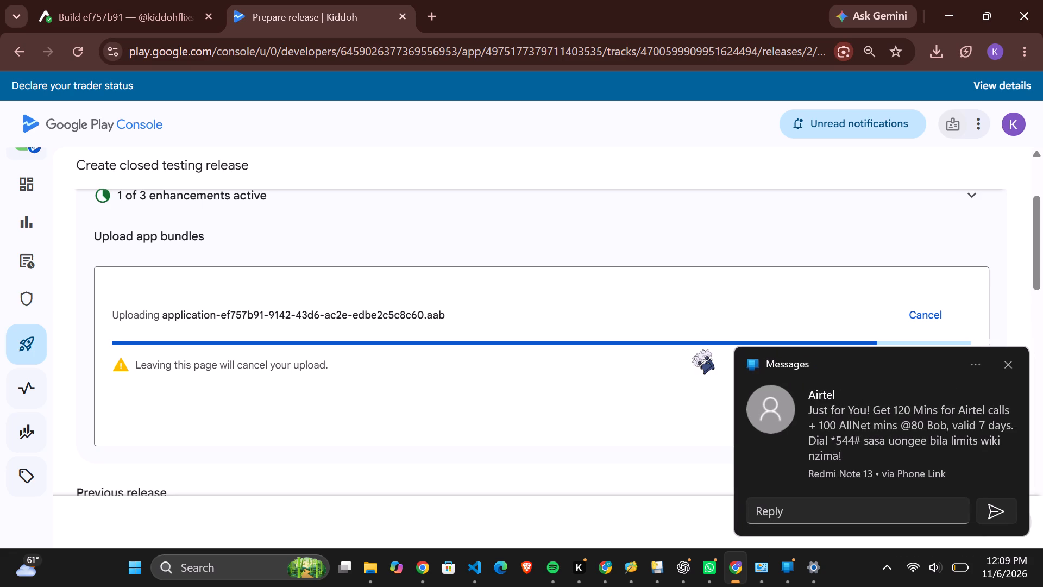
Dismiss the Airtel message notification covering the release form.
left_click(1007, 365)
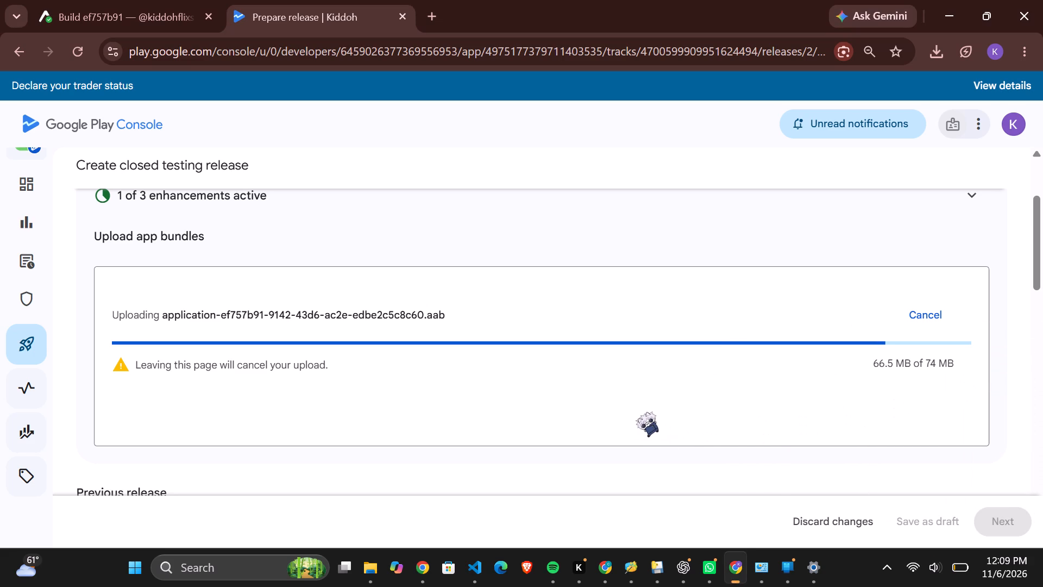
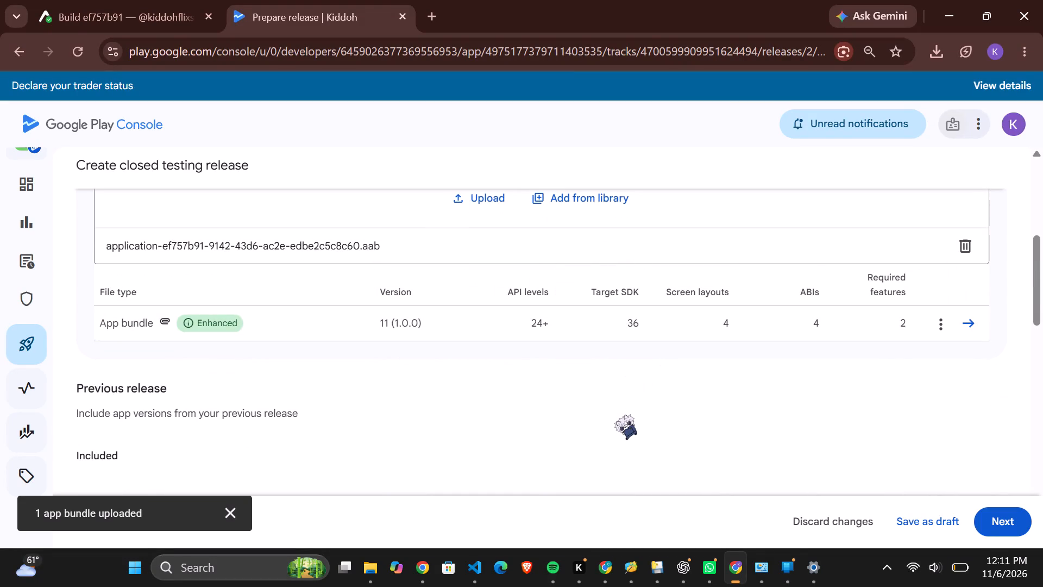
Check the uploaded app bundle, release name and release notes, and advance the closed testing release to Preview and confirm.
scroll(619, 418, "up", 6)
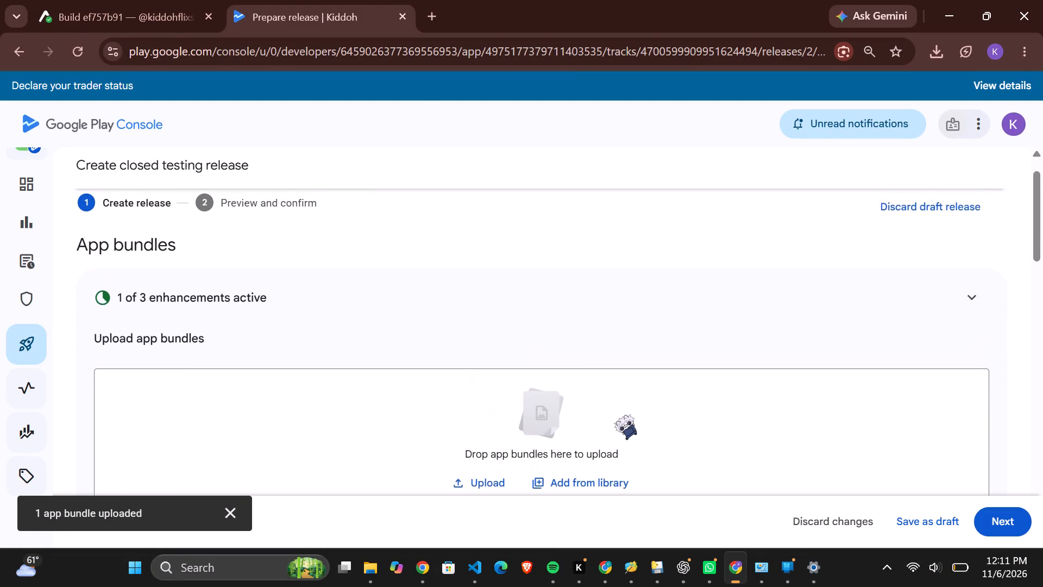
scroll(619, 418, "down", 3)
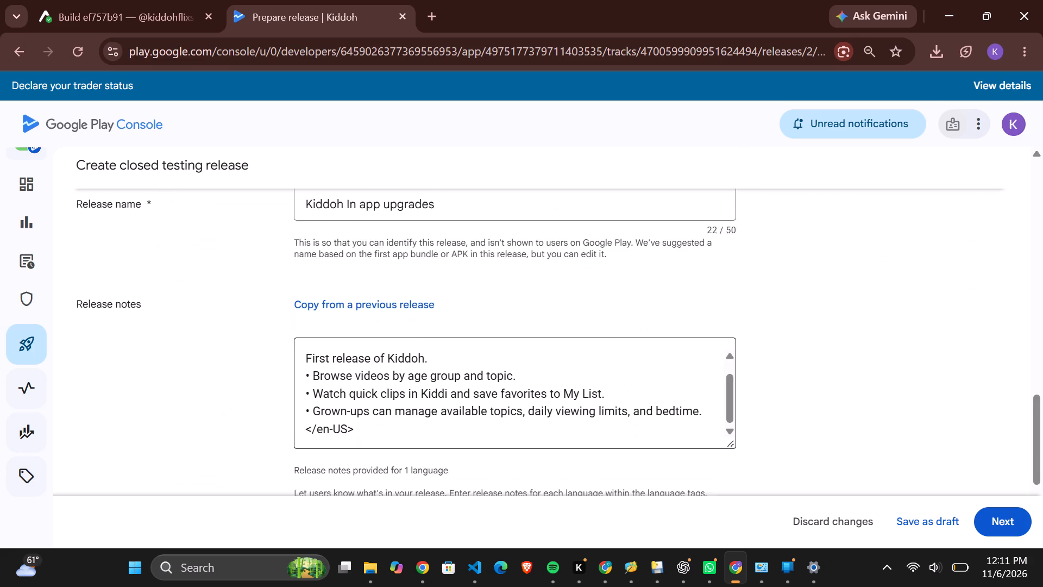
scroll(619, 418, "down", 3)
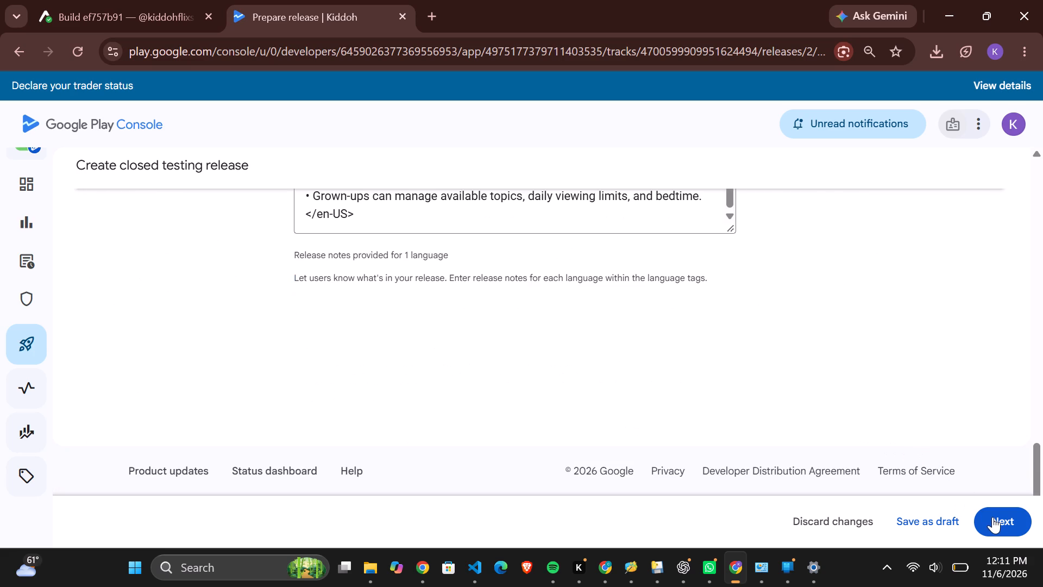
left_click(992, 517)
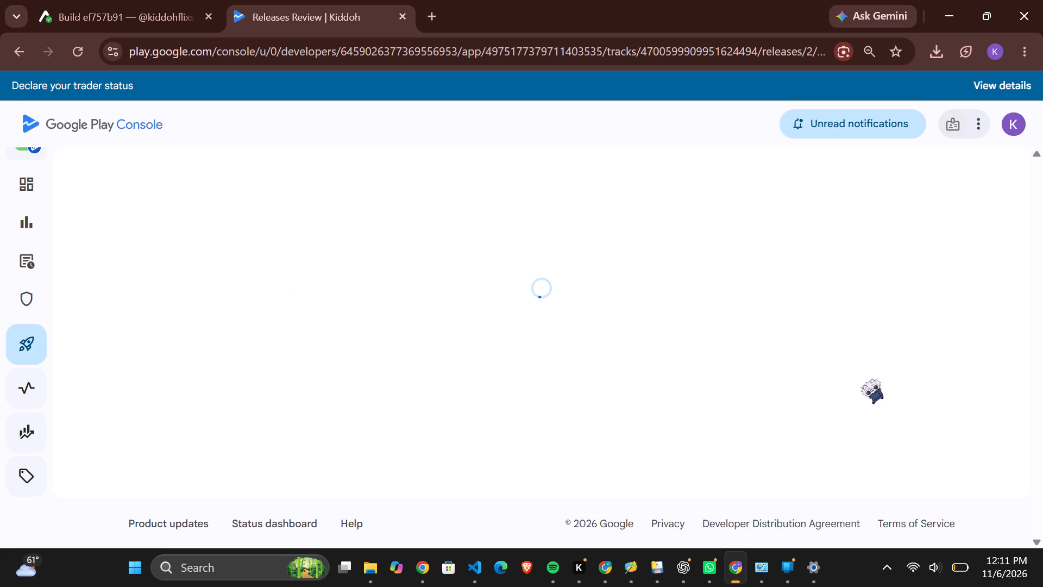
Review the release preview, examining the changes to supported devices, the release delivery figures and the new app bundles.
scroll(752, 338, "down", 1)
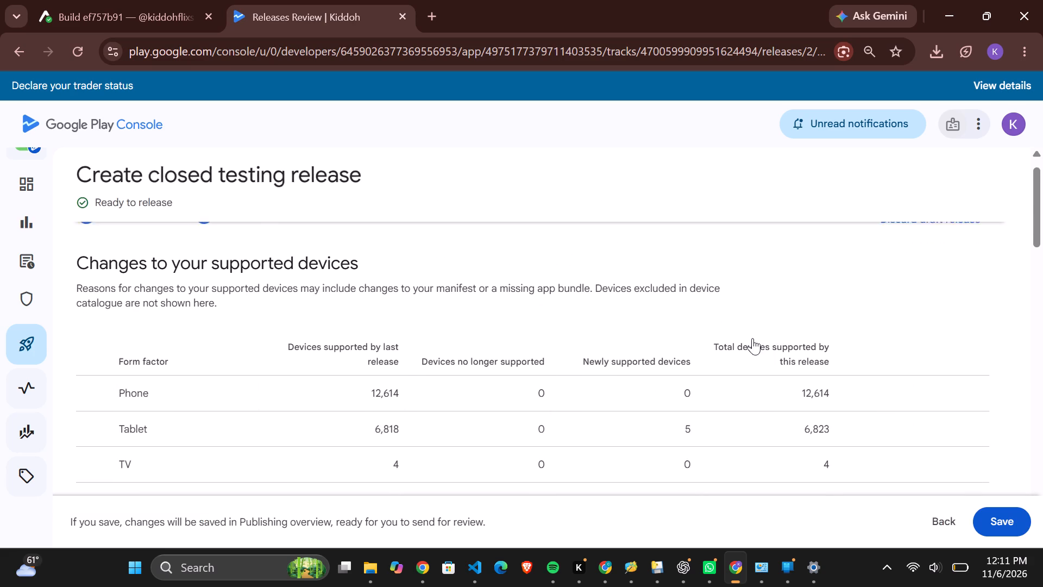
scroll(752, 338, "down", 2)
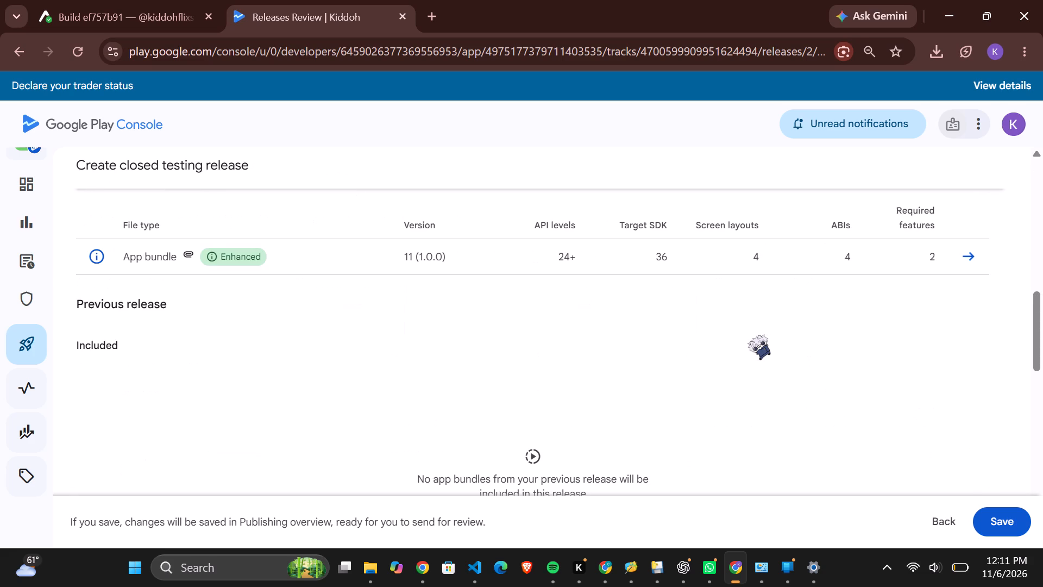
scroll(752, 338, "up", 4)
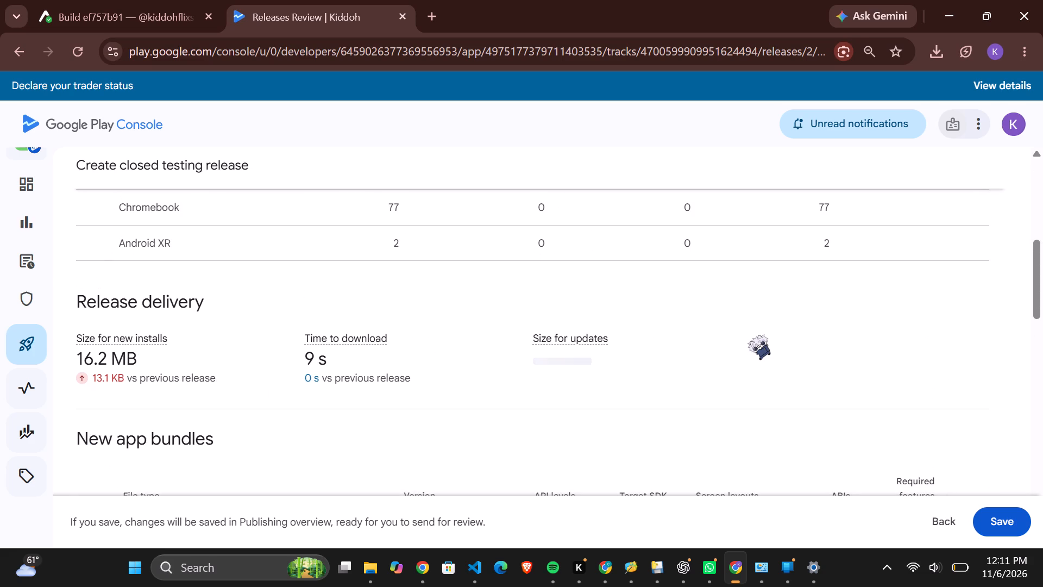
scroll(752, 338, "up", 1)
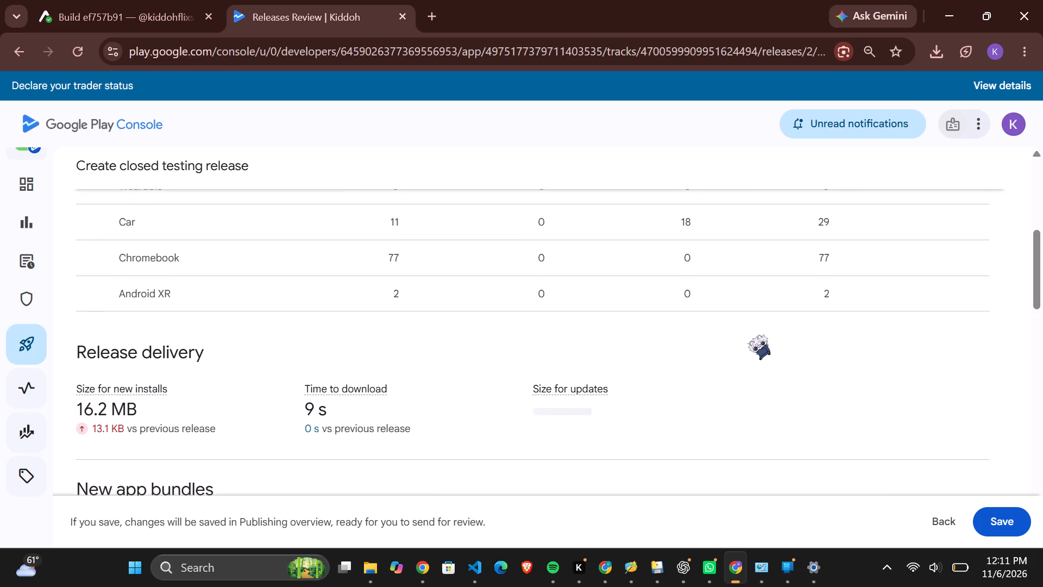
scroll(752, 338, "up", 2)
scroll(752, 338, "down", 1)
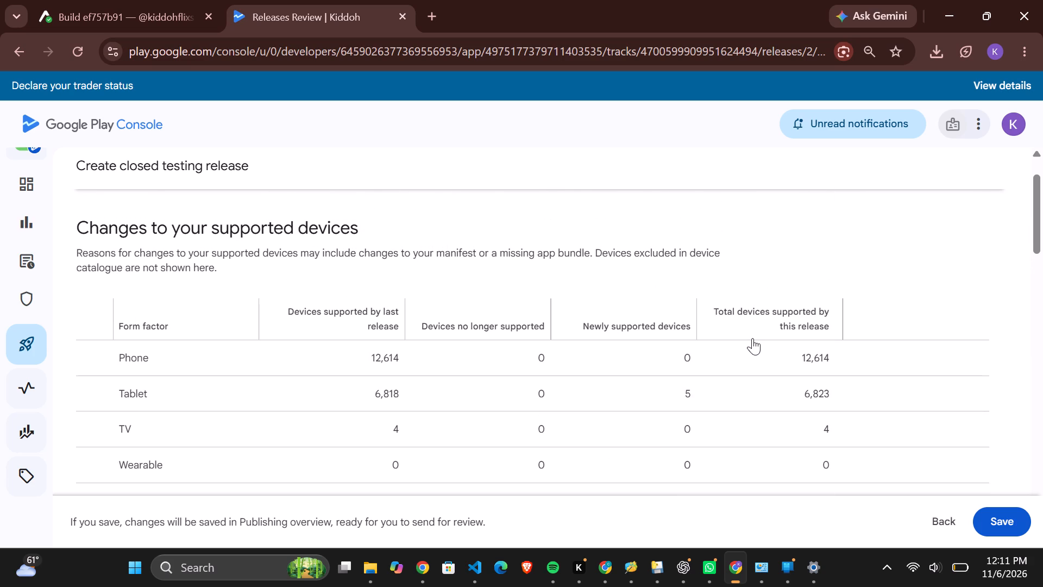
scroll(752, 338, "down", 2)
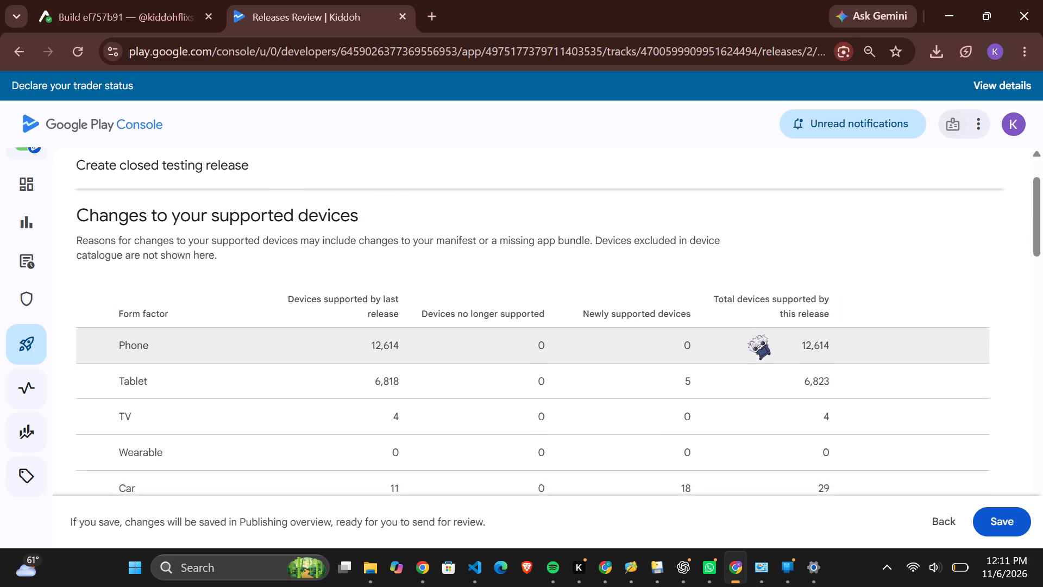
scroll(752, 338, "down", 1)
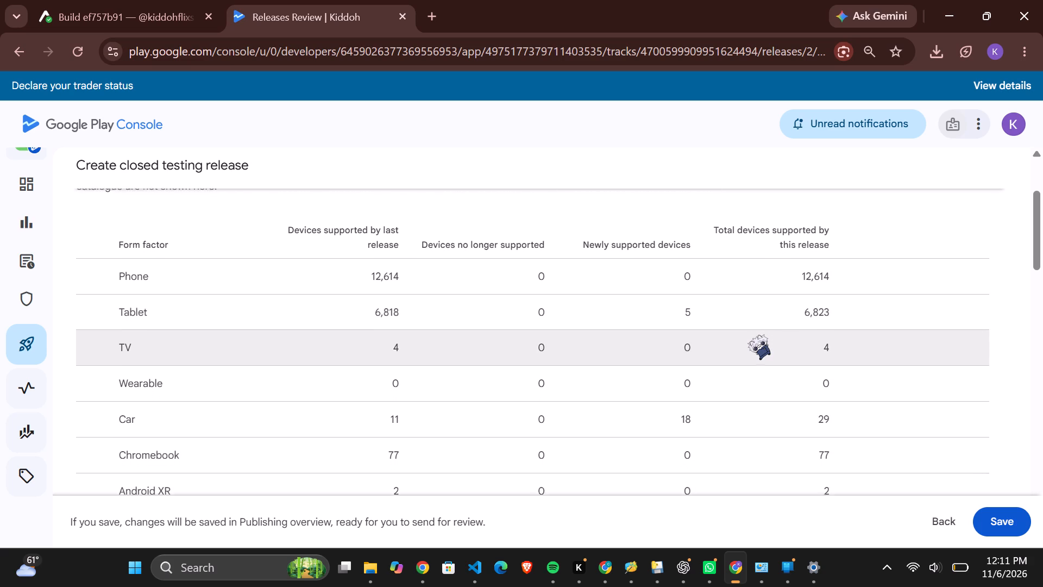
scroll(752, 338, "down", 1)
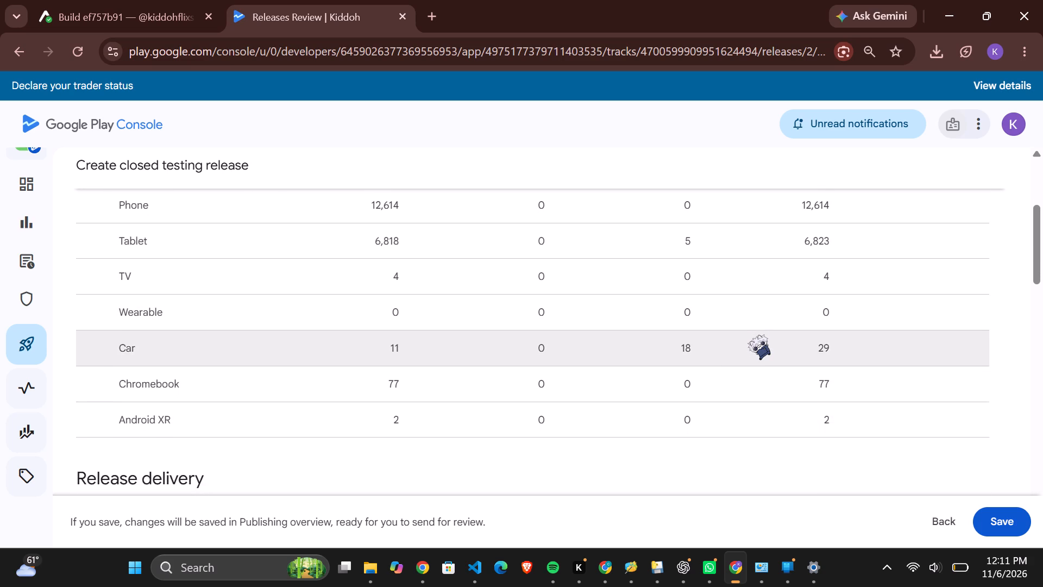
scroll(752, 338, "down", 1)
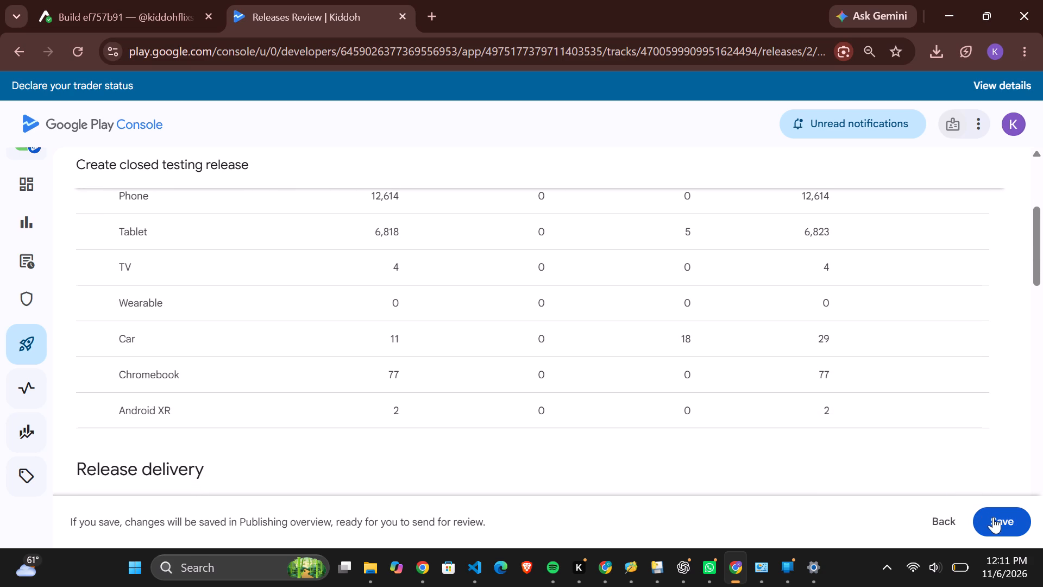
Save the closed testing release and go to the Publishing overview.
left_click(993, 517)
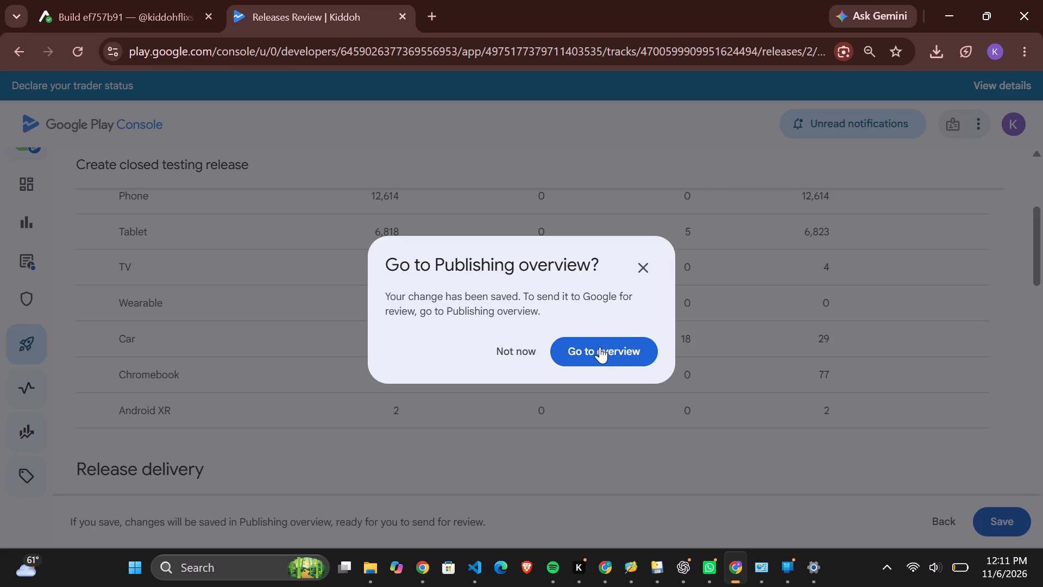
left_click(600, 347)
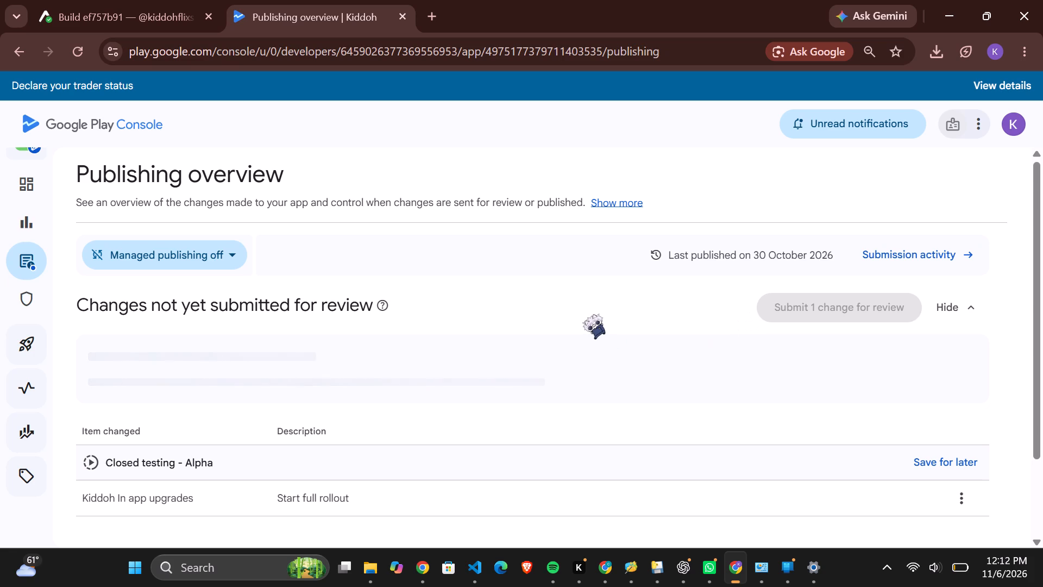
Submit the Closed testing - Alpha change, the Kiddoh In app upgrades full rollout, for review and confirm the submission.
scroll(587, 317, "down", 1)
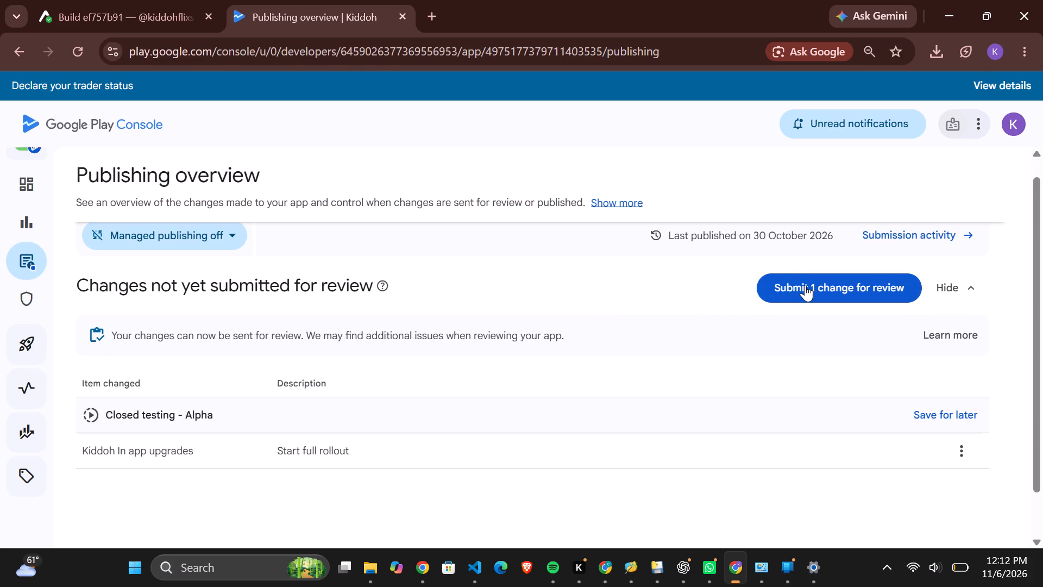
left_click(805, 285)
left_click(585, 361)
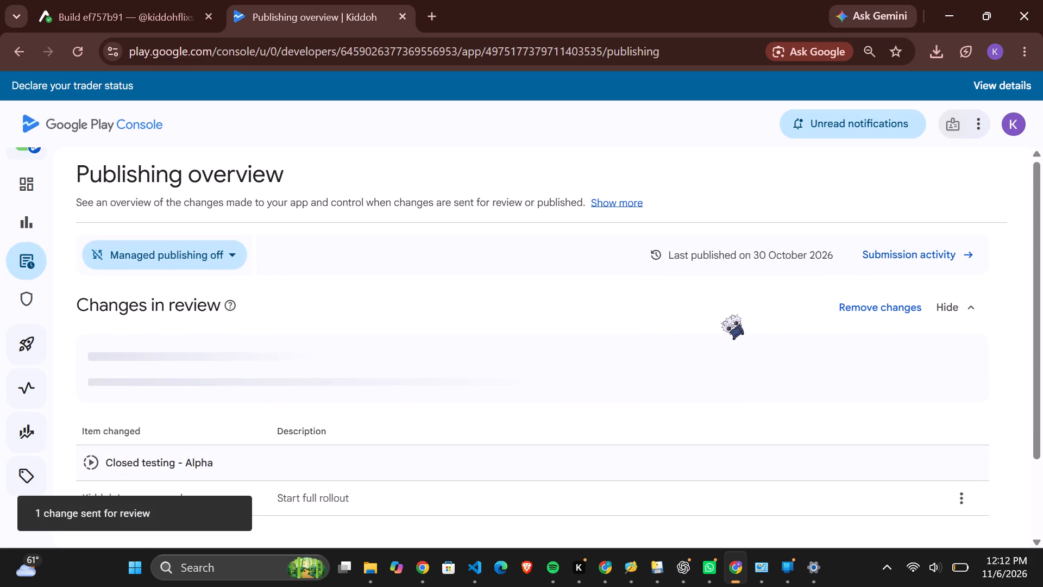
Monitor the progress of the quick checks under Changes in review for the Kiddoh In app upgrades release.
scroll(726, 318, "down", 1)
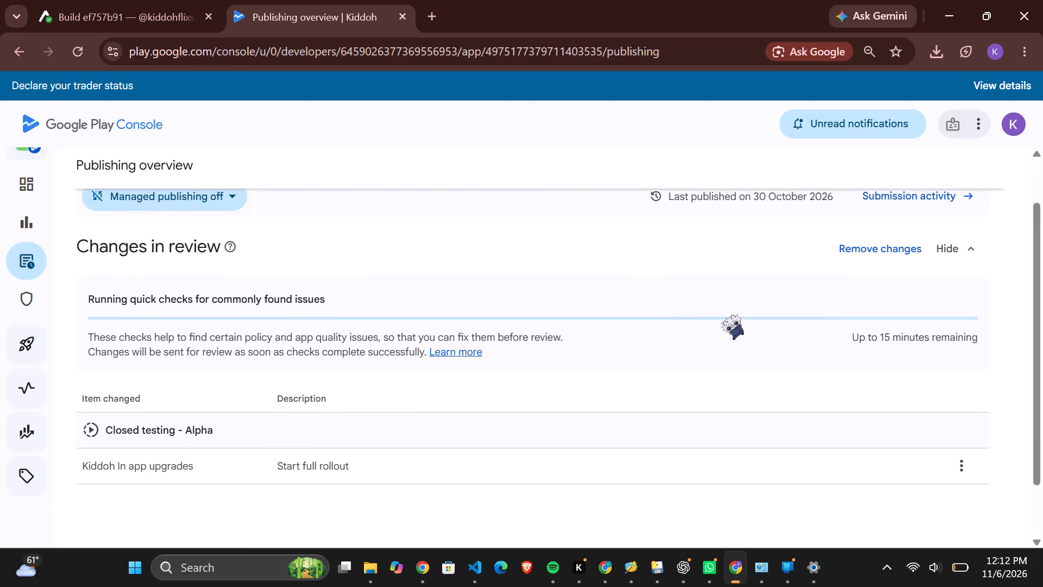
scroll(726, 318, "down", 1)
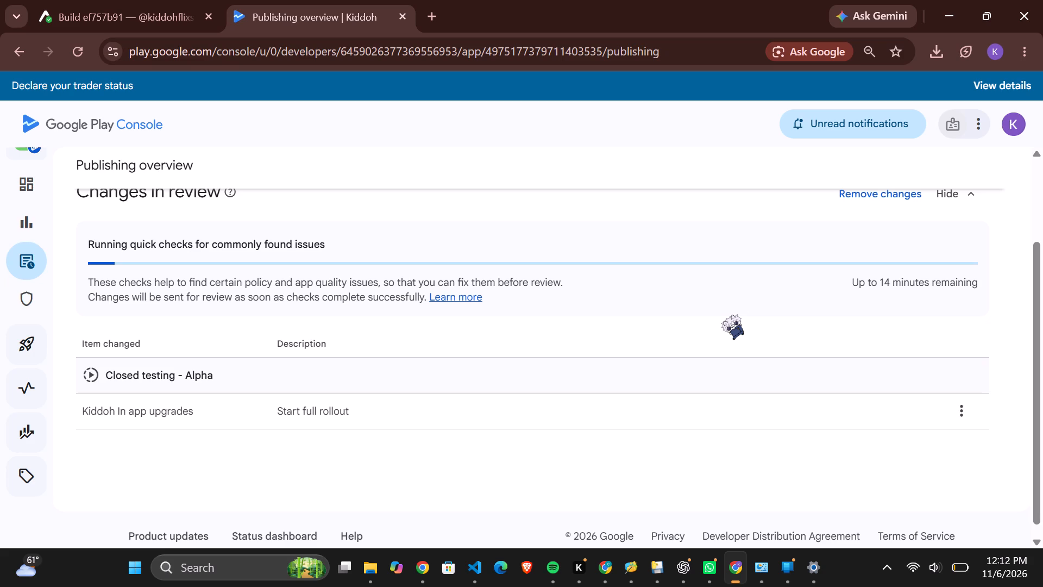
scroll(726, 318, "up", 4)
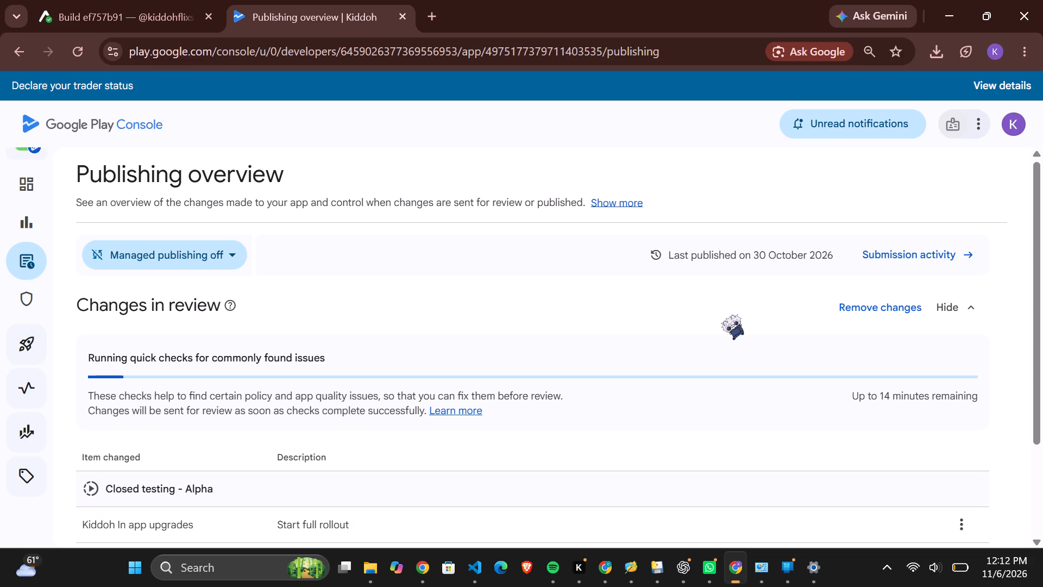
scroll(726, 318, "down", 1)
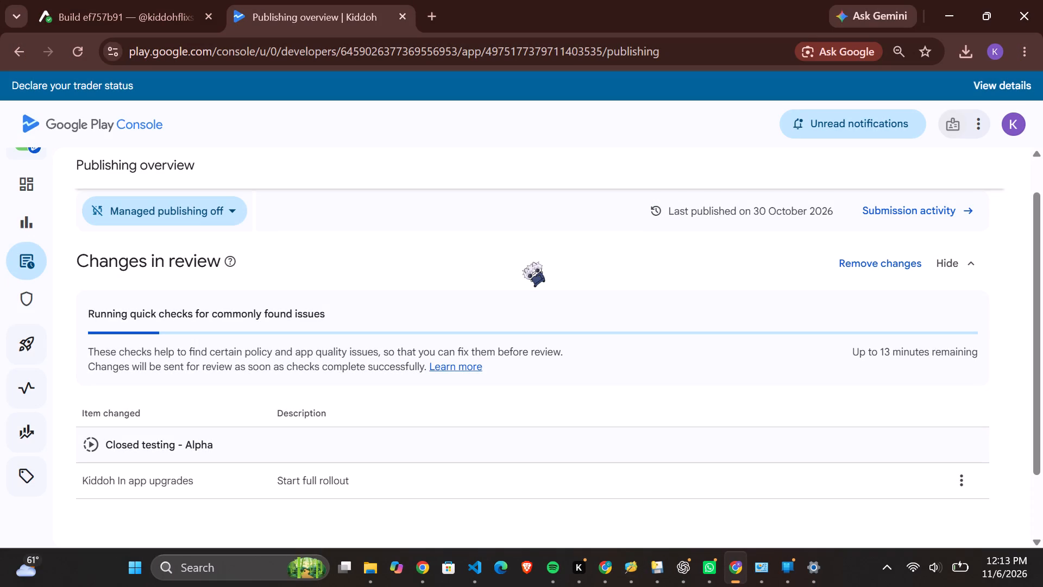
scroll(527, 265, "down", 1)
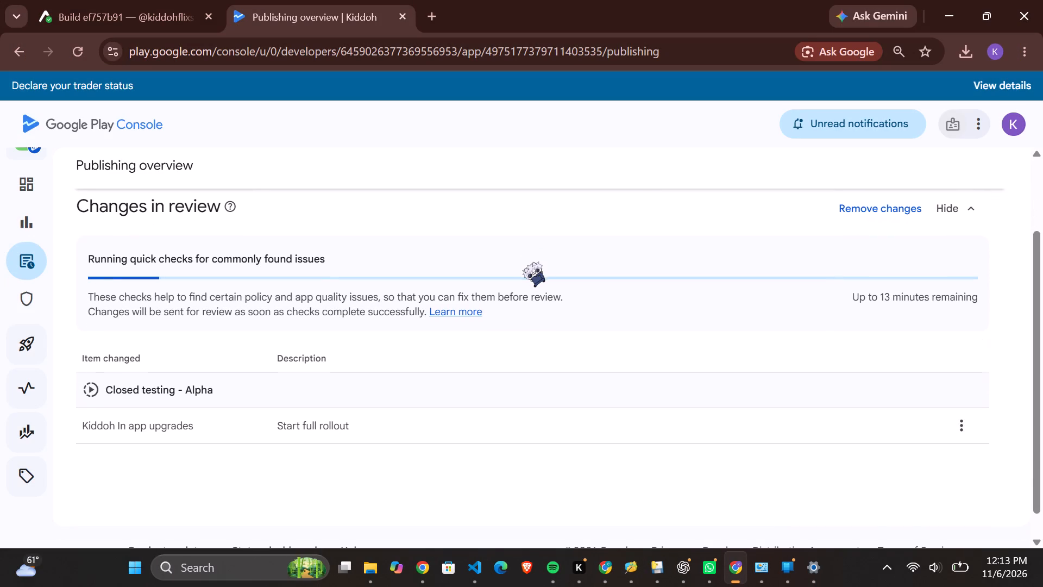
scroll(527, 265, "down", 1)
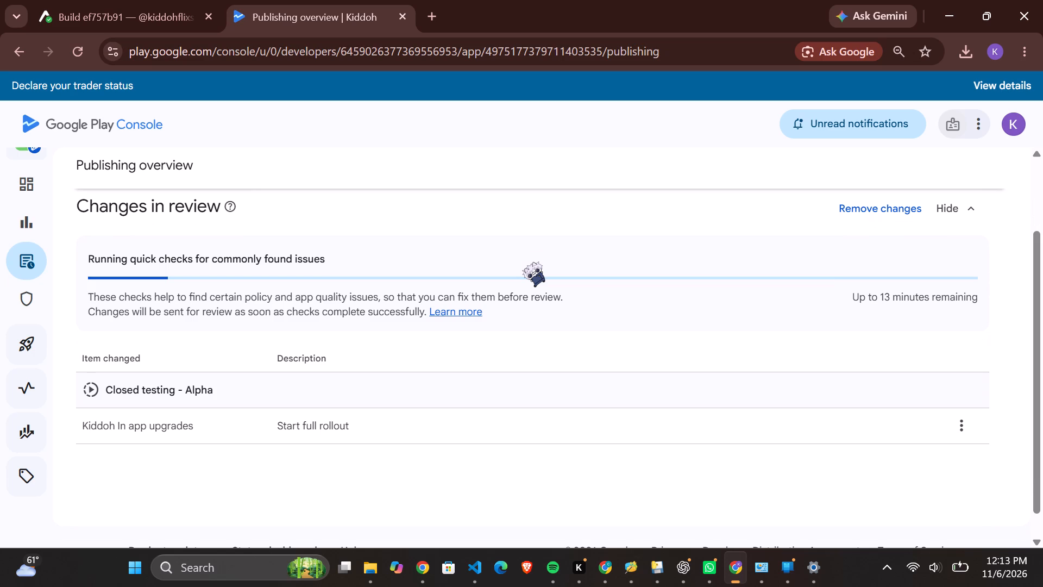
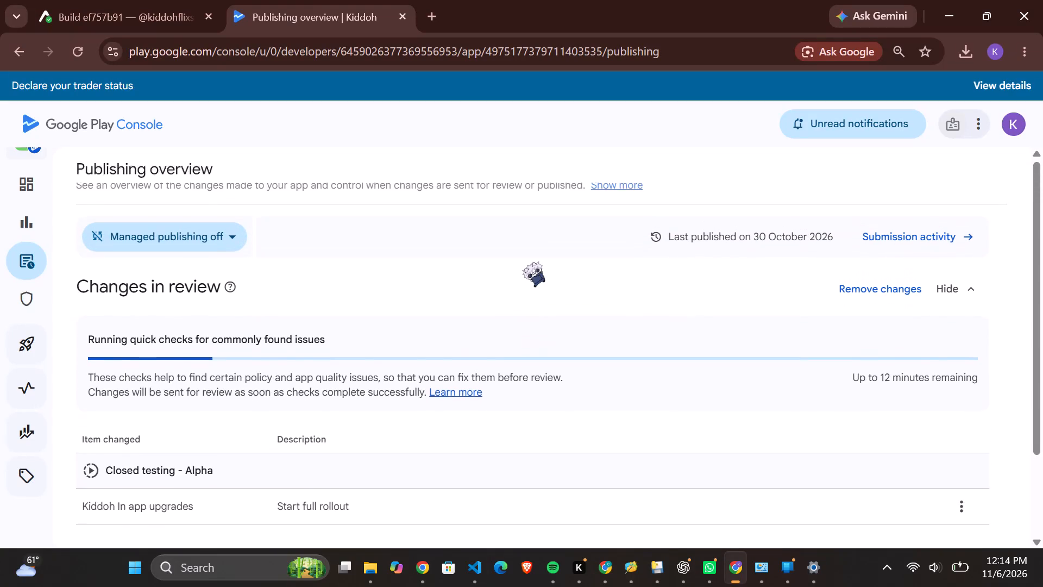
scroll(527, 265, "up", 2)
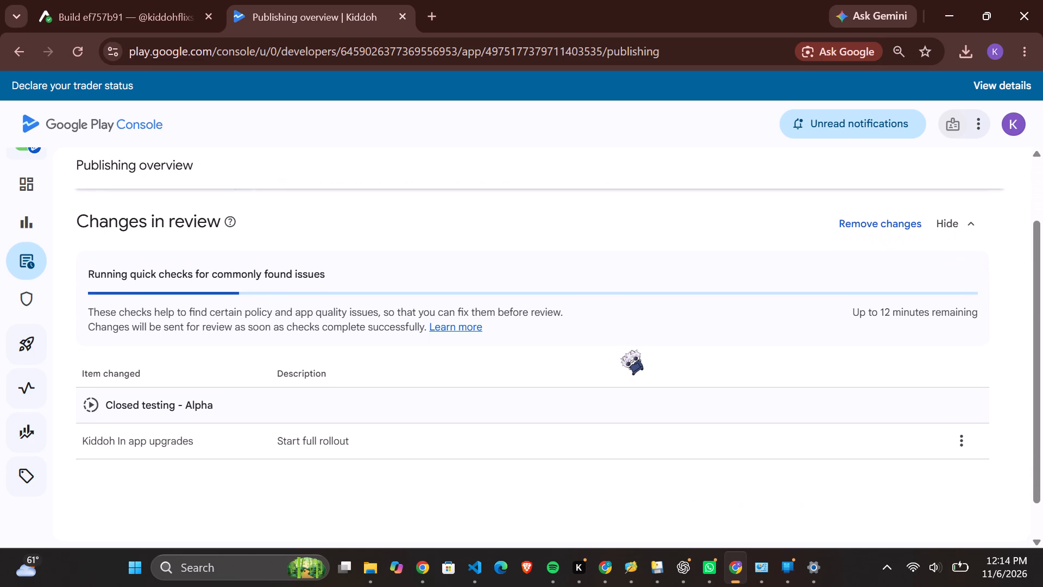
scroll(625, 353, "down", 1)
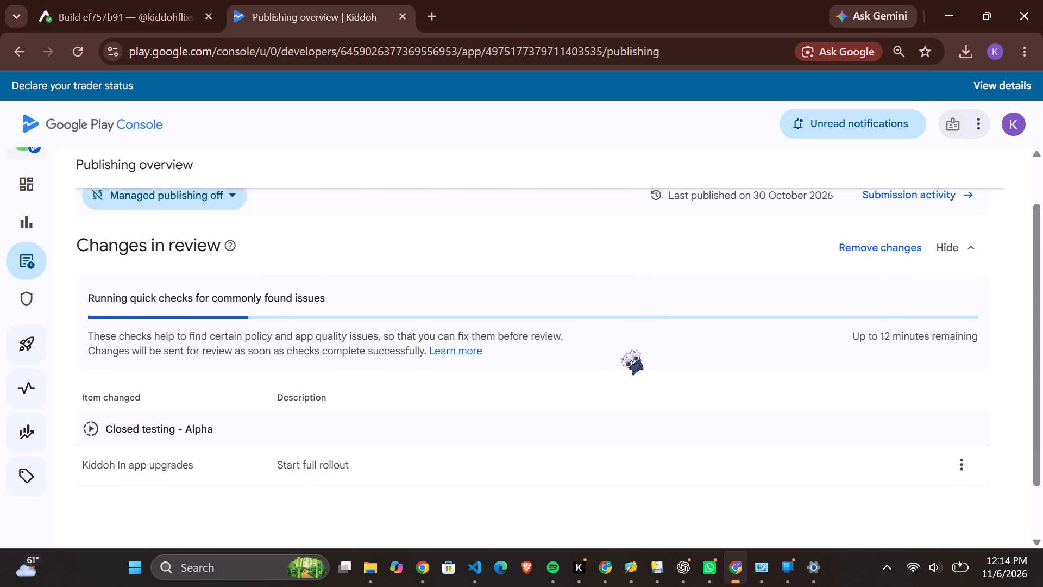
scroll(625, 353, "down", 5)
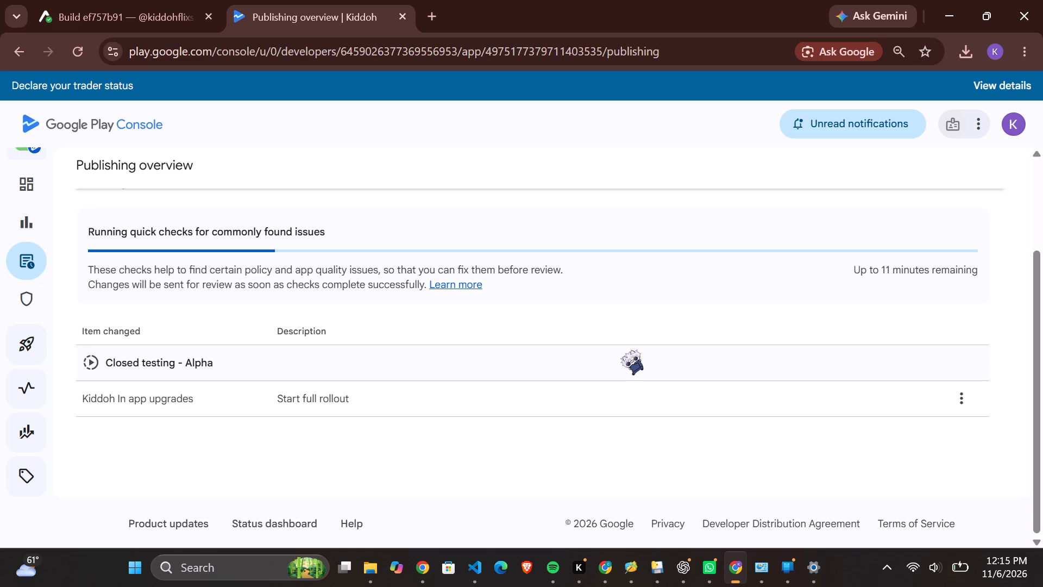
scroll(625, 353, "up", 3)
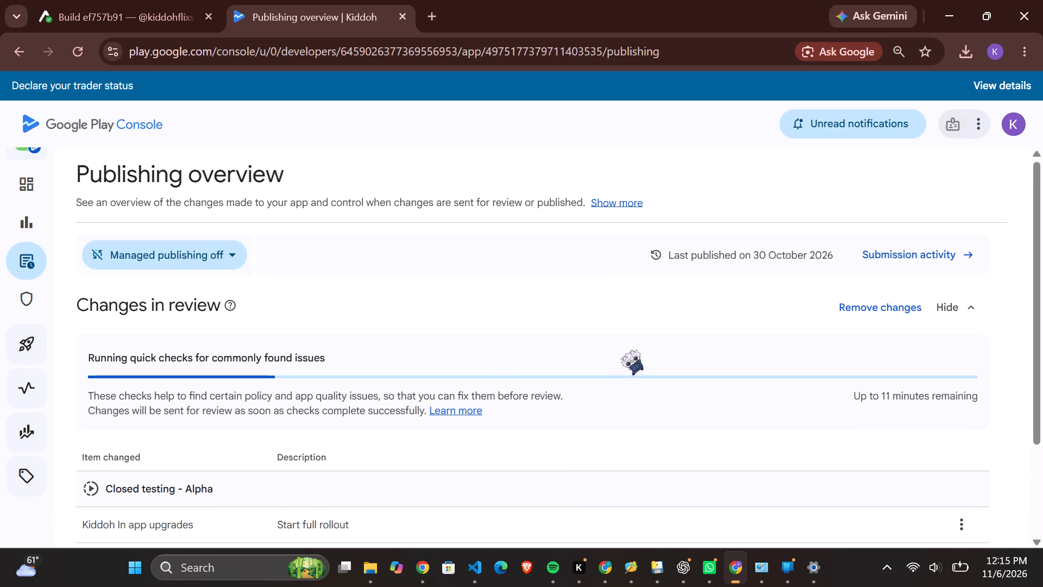
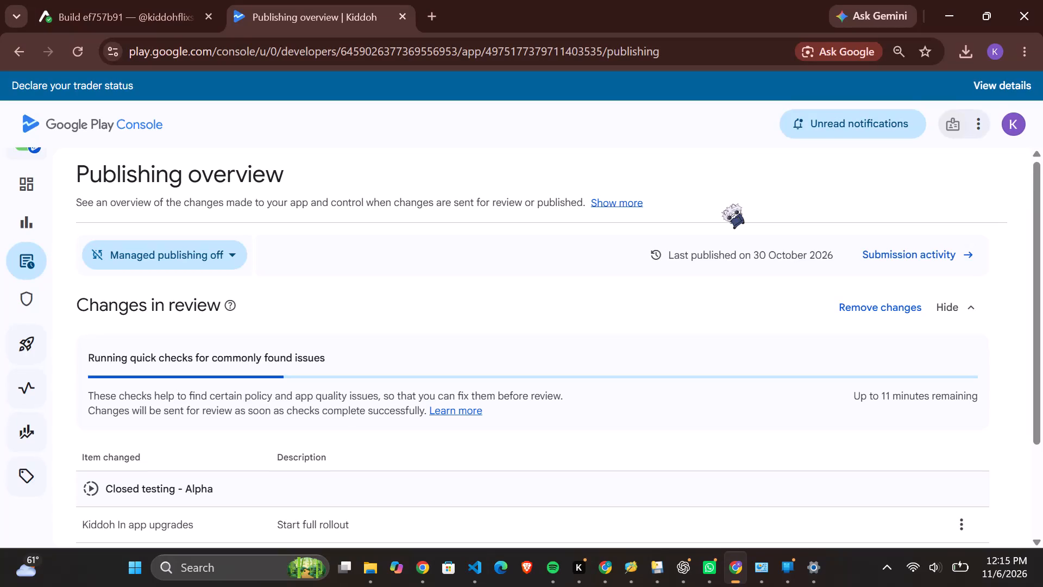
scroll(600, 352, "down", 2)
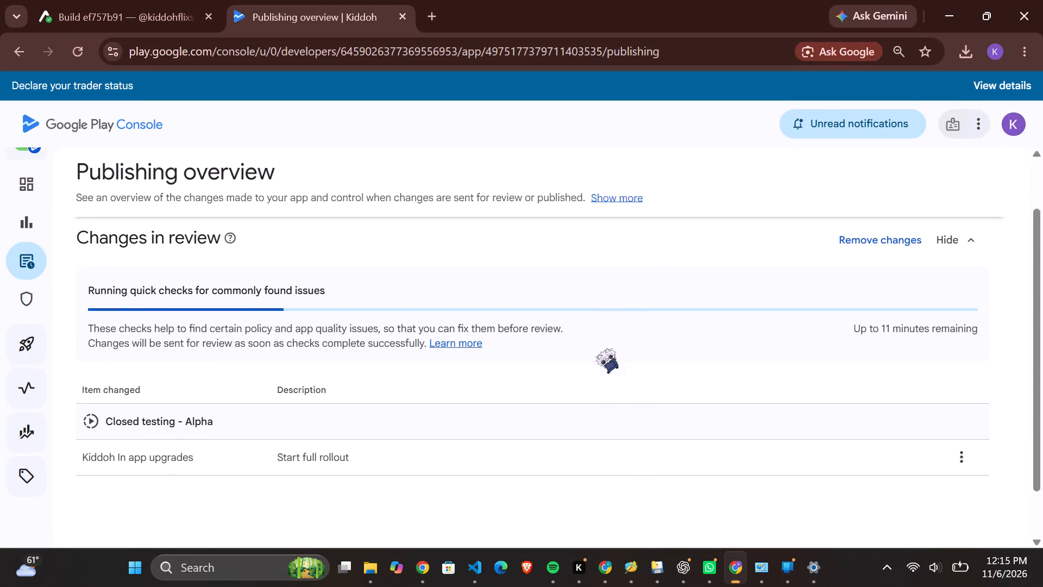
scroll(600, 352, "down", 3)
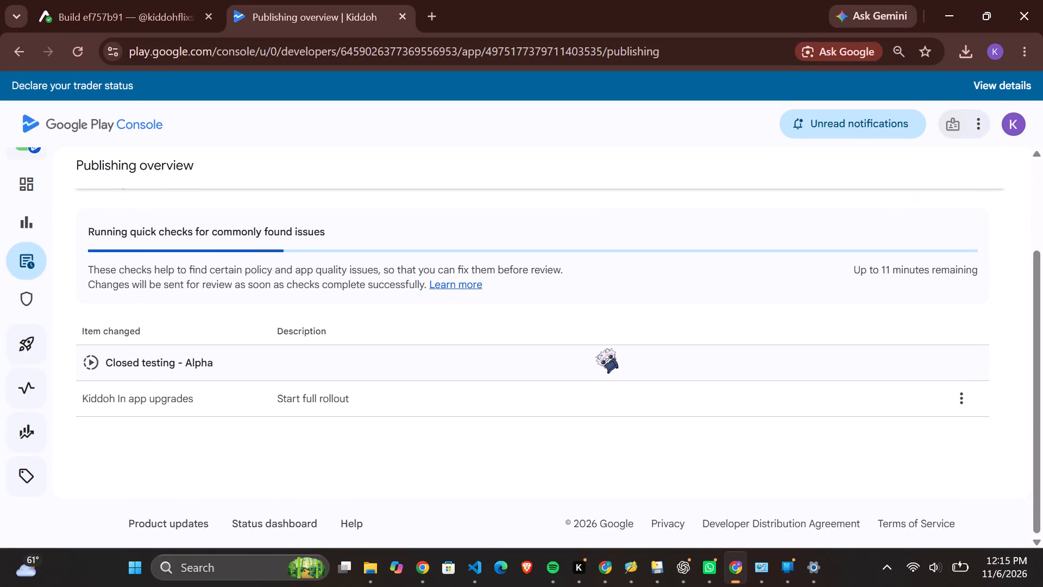
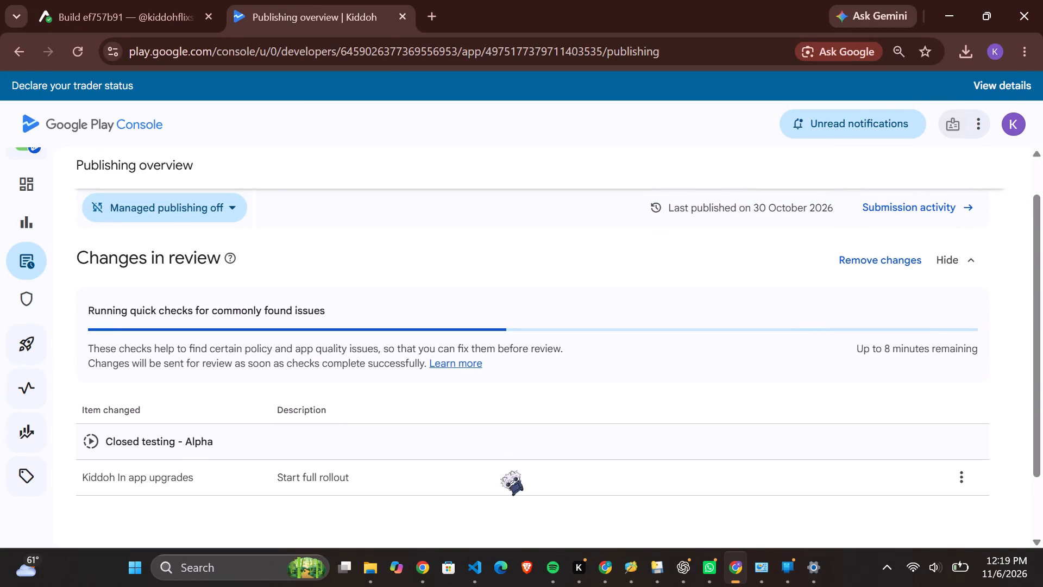
Switch to the Expo build page for Kiddoh and expand the Run expo doctor log to examine its output.
left_click(115, 10)
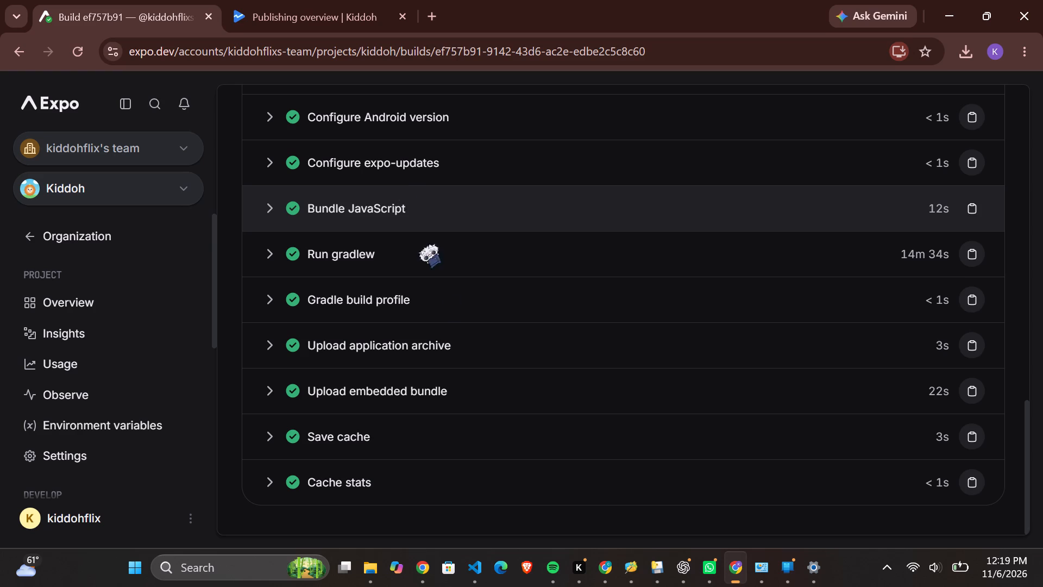
scroll(457, 344, "up", 1)
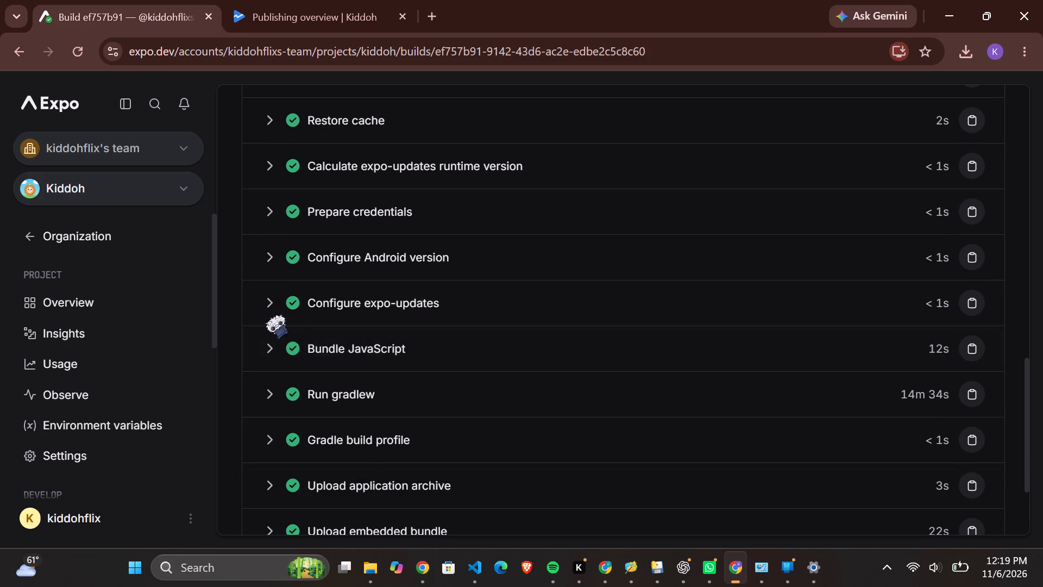
scroll(334, 280, "up", 1)
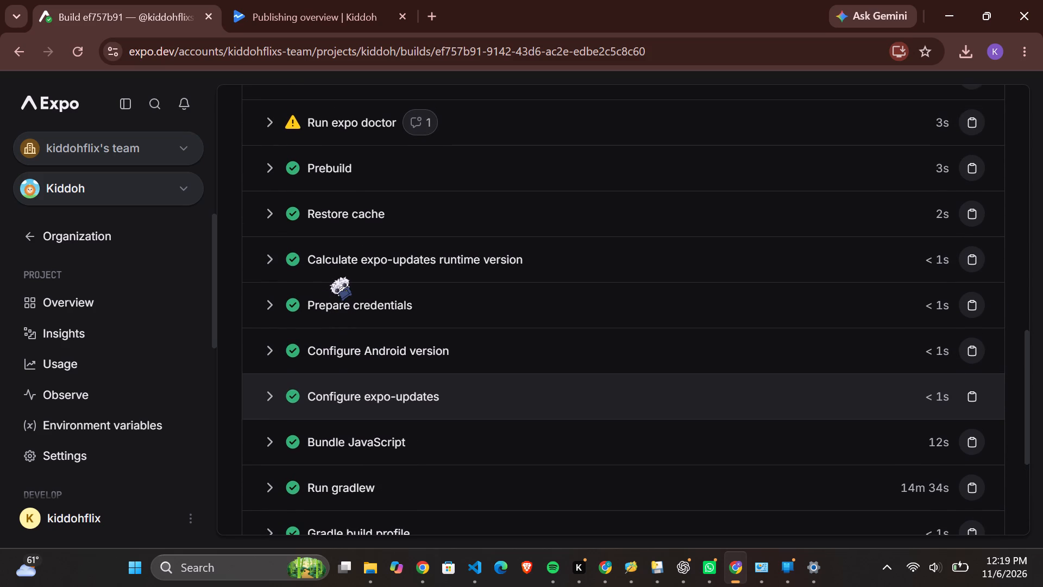
scroll(334, 280, "up", 1)
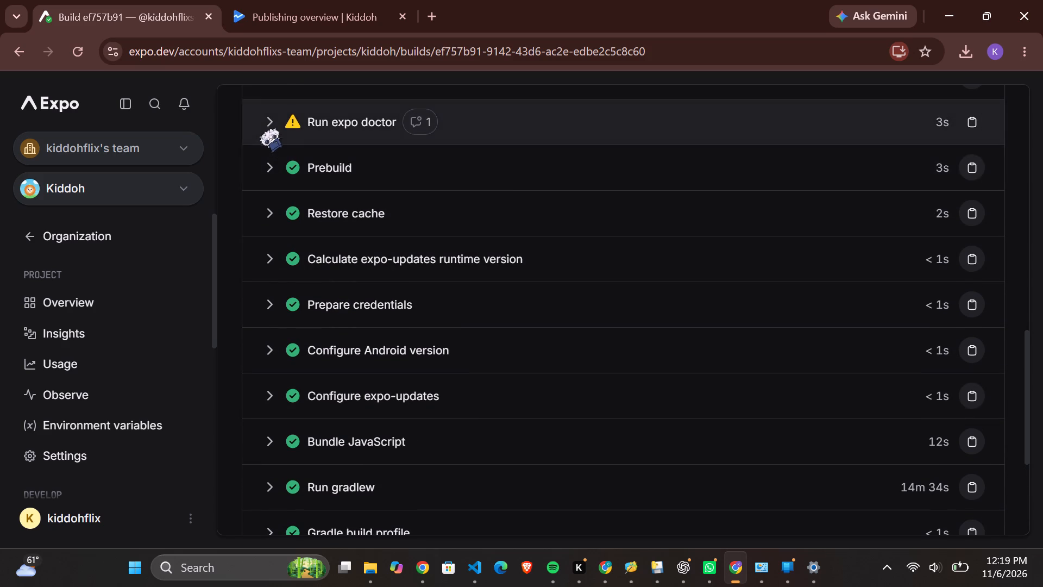
left_click(273, 131)
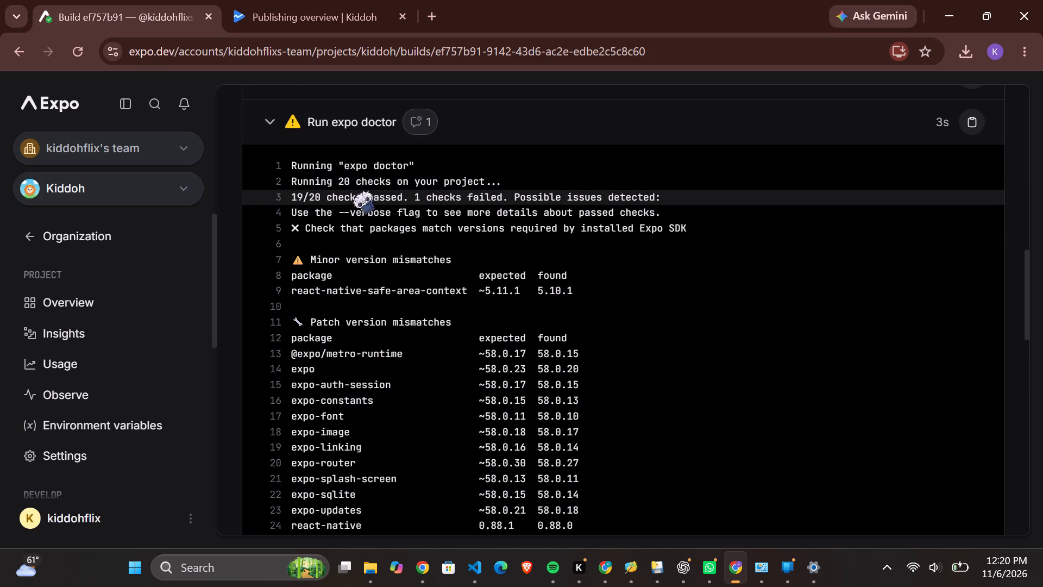
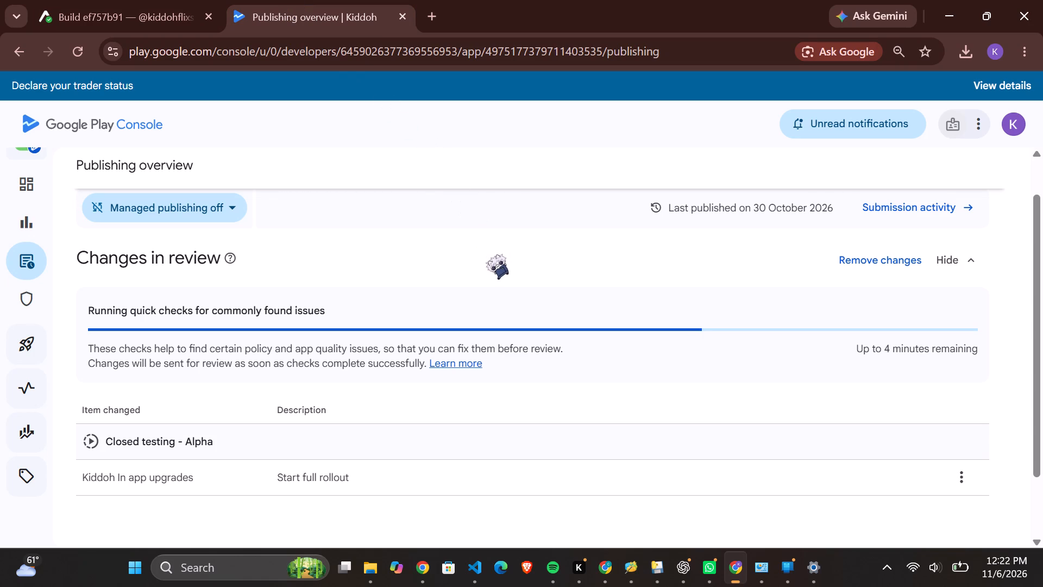
scroll(511, 413, "down", 5)
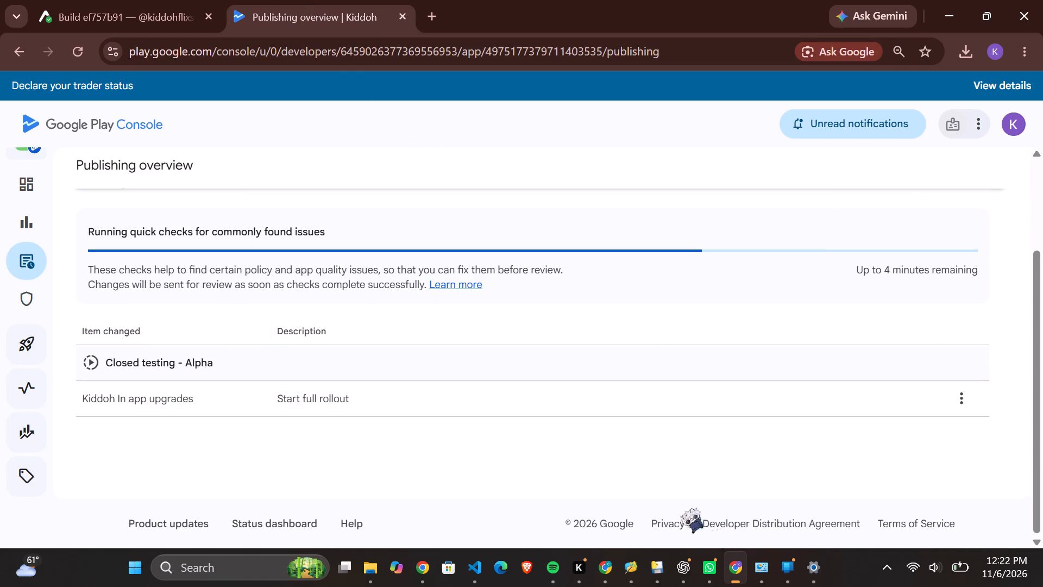
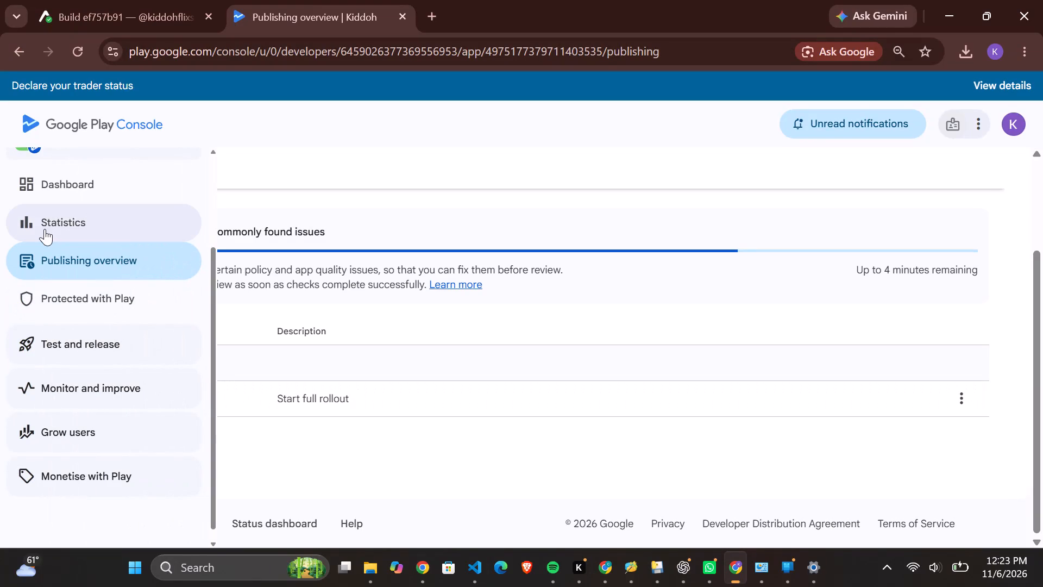
Open the app's Dashboard and review the requirements listed under Apply for access to production.
left_click(50, 225)
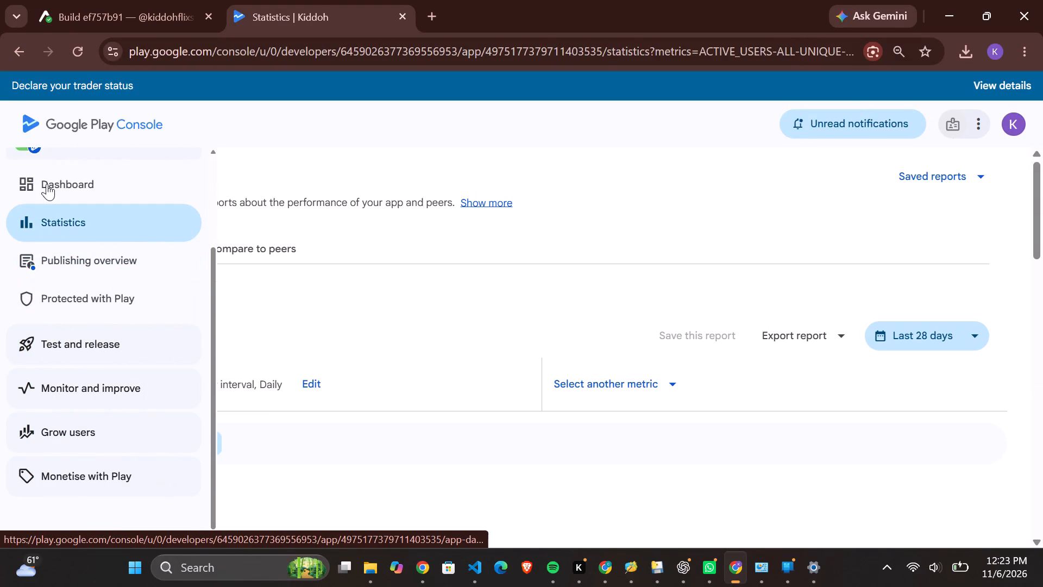
left_click(65, 183)
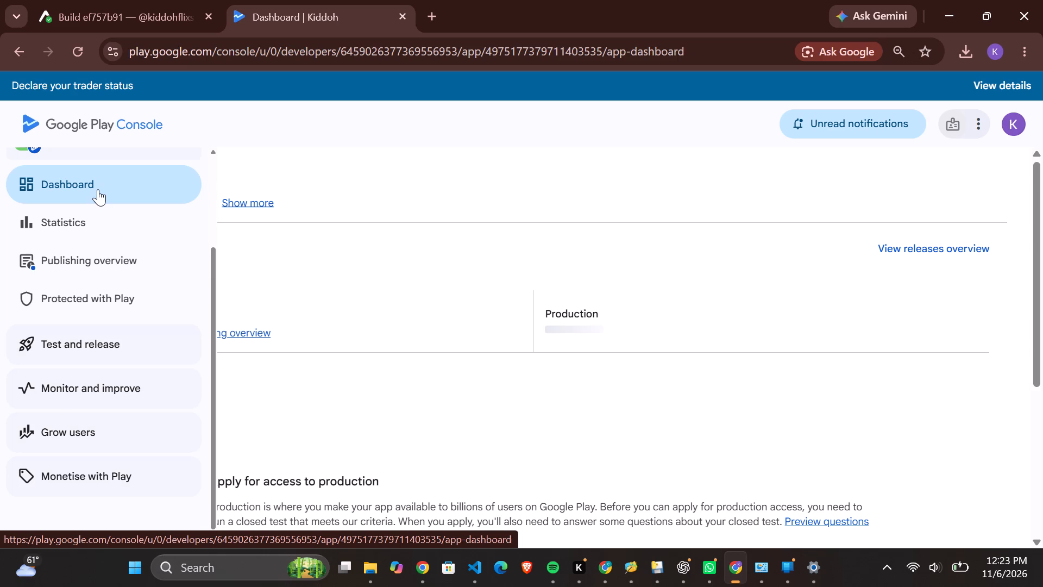
scroll(353, 443, "down", 3)
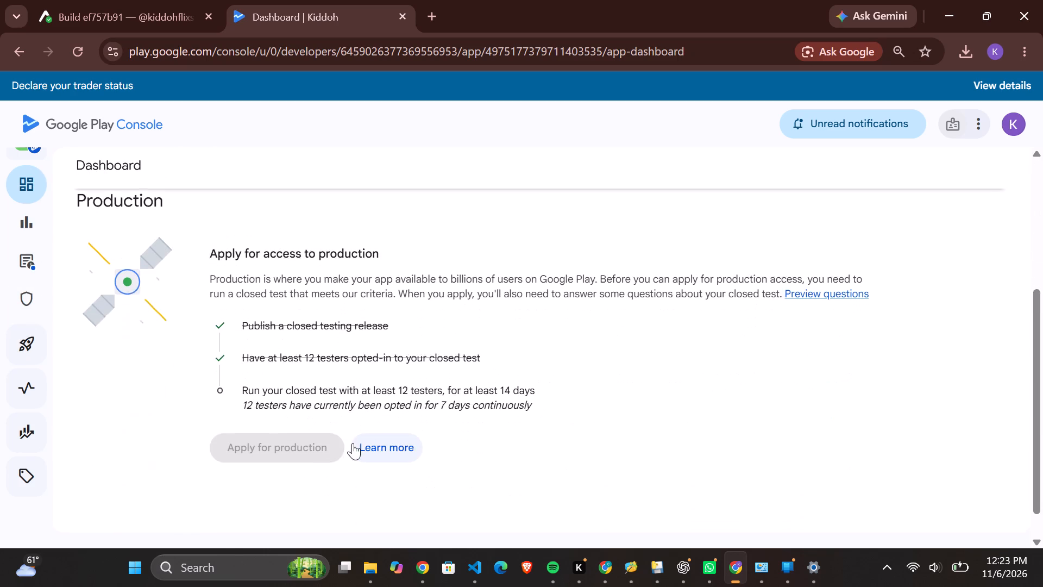
scroll(353, 443, "down", 2)
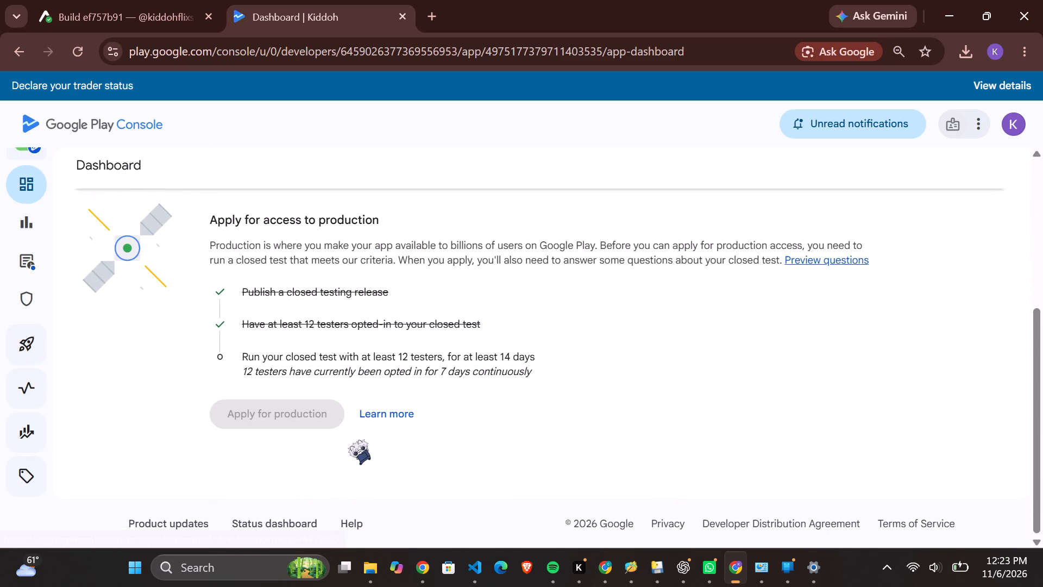
scroll(353, 443, "up", 3)
Return to the Publishing overview and reload it to check quick-check progress for the Closed testing - Alpha changes in review.
left_click(24, 231)
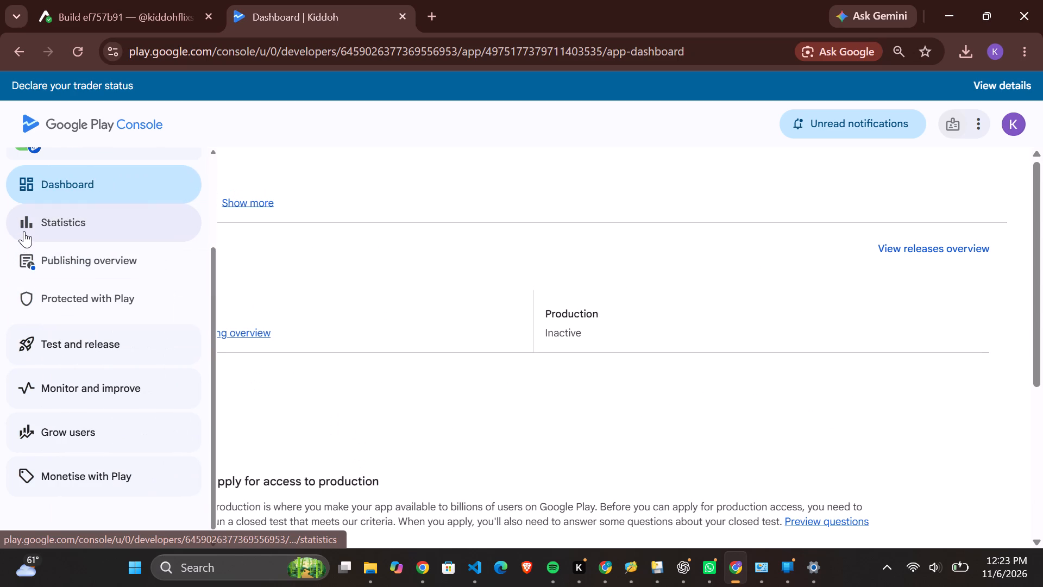
left_click(76, 261)
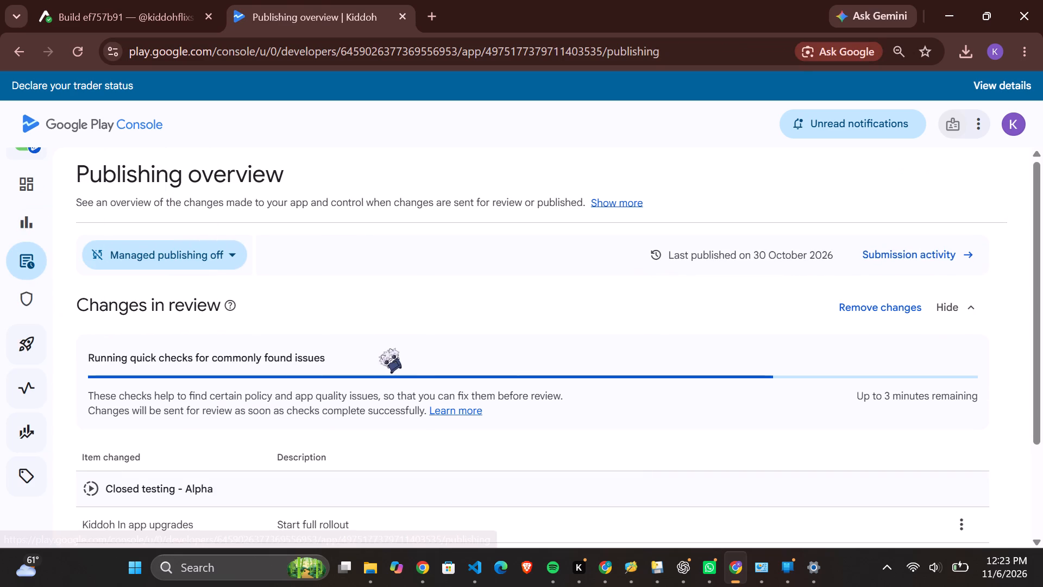
scroll(405, 371, "down", 3)
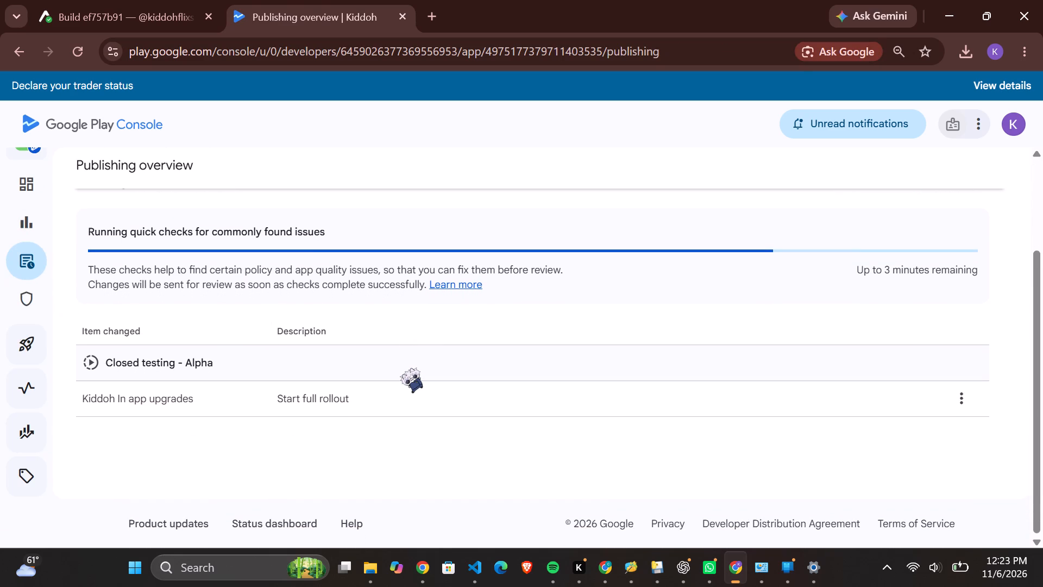
scroll(405, 371, "down", 4)
scroll(405, 371, "up", 6)
scroll(405, 371, "down", 1)
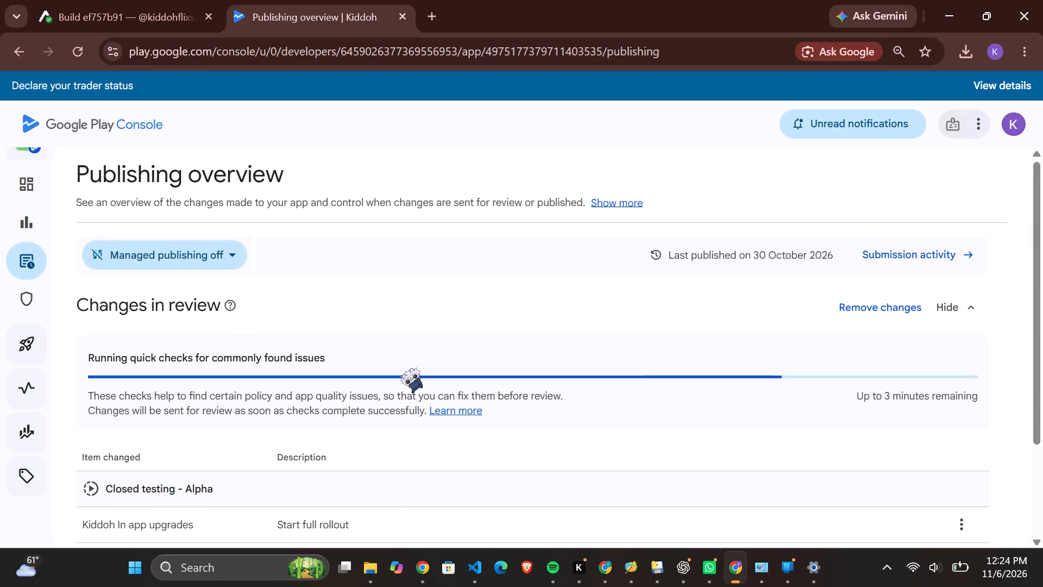
scroll(405, 371, "down", 3)
left_click(52, 223)
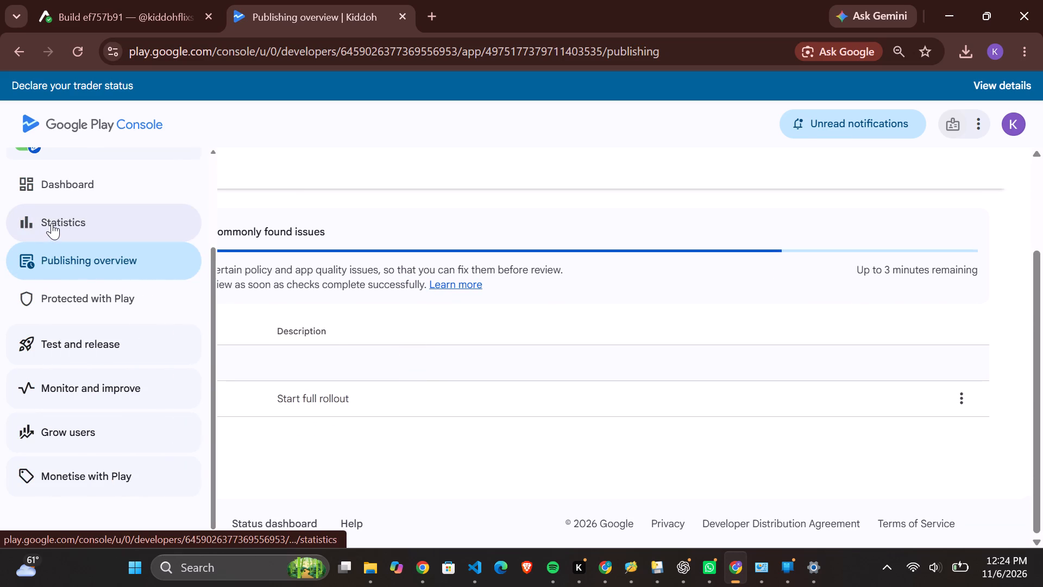
left_click(62, 261)
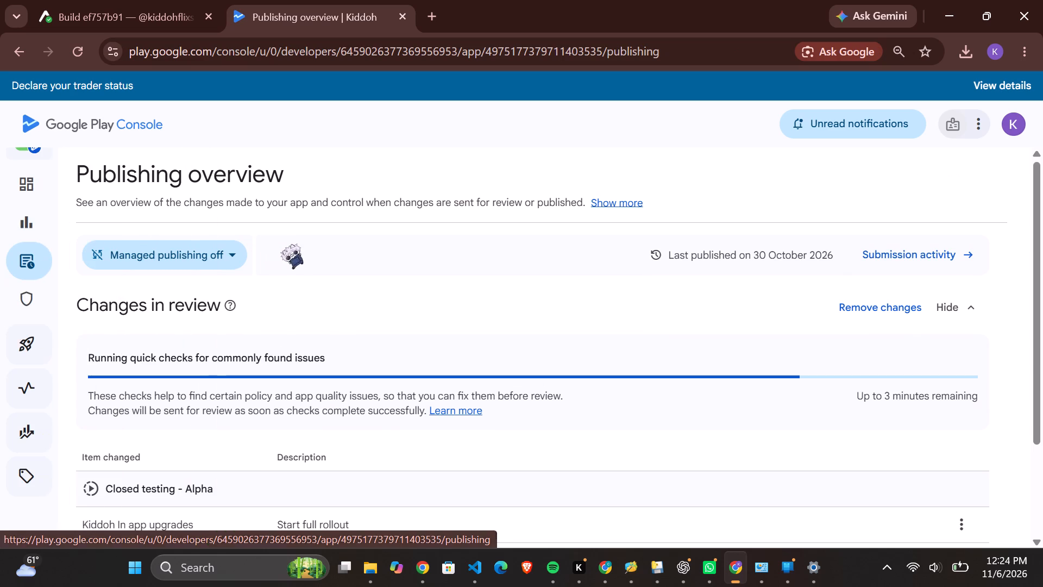
scroll(312, 298, "down", 4)
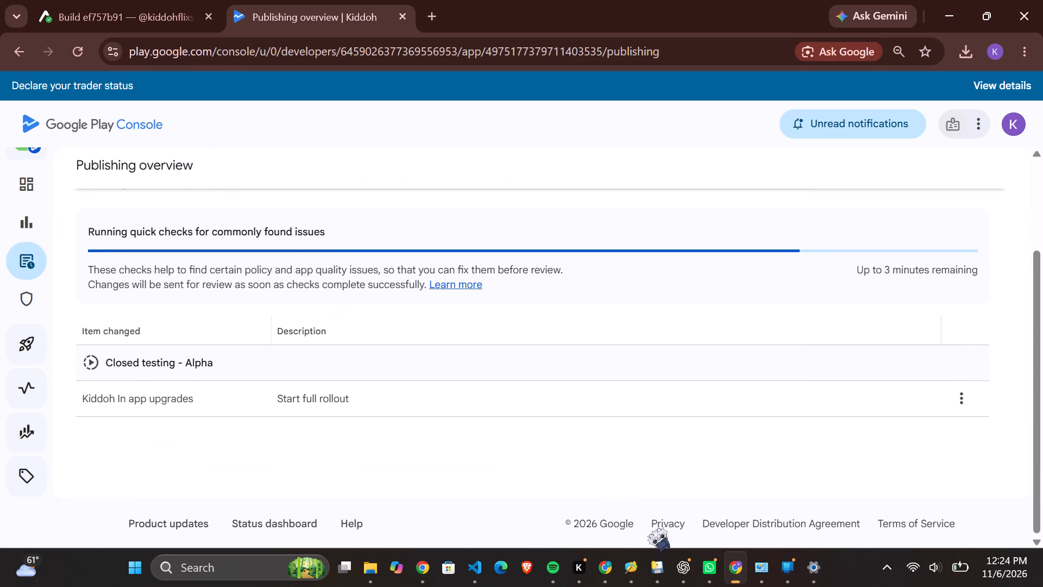